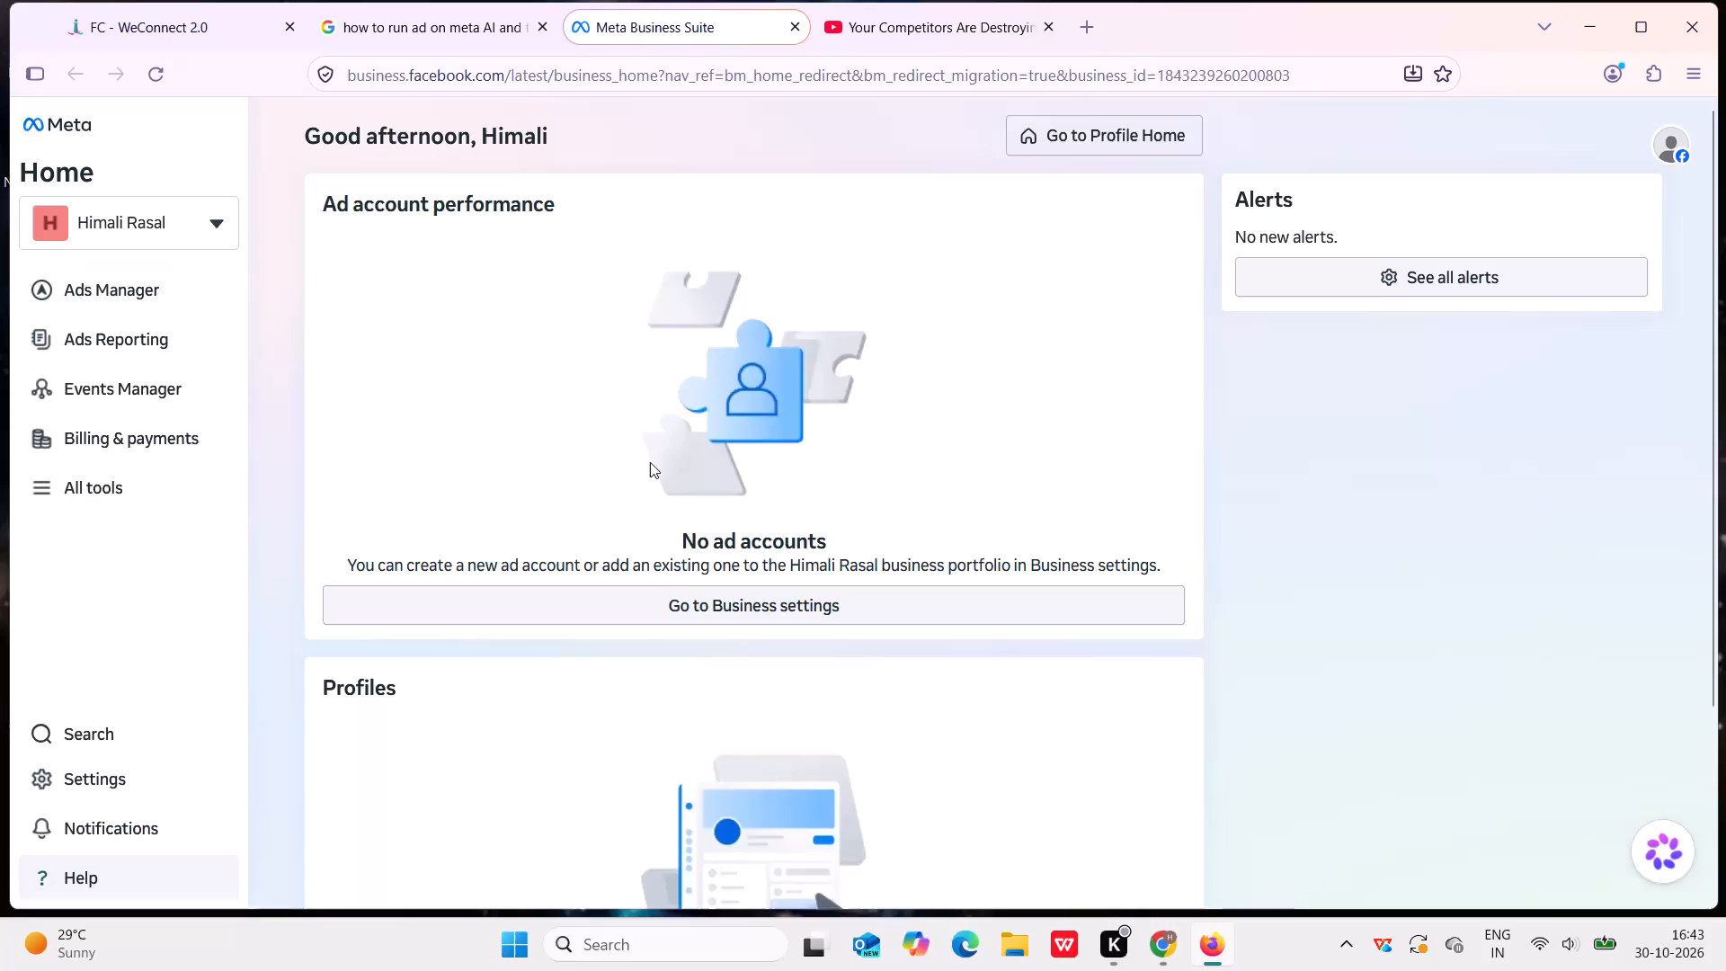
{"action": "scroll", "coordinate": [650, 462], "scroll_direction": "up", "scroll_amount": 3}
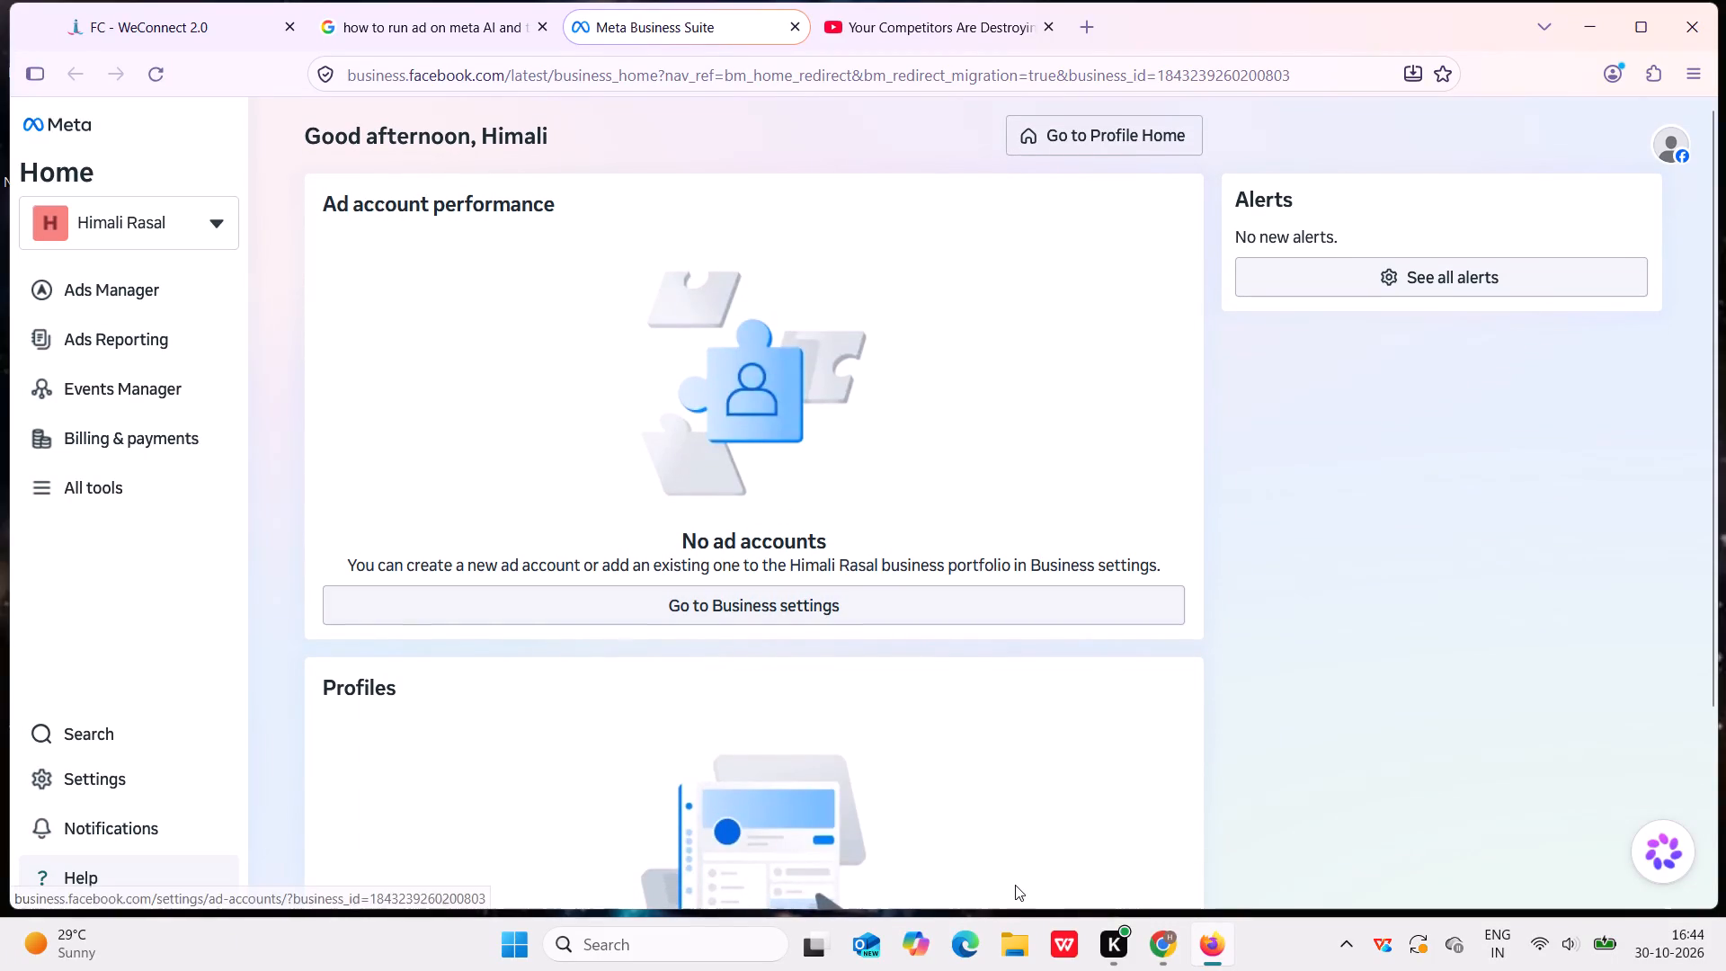
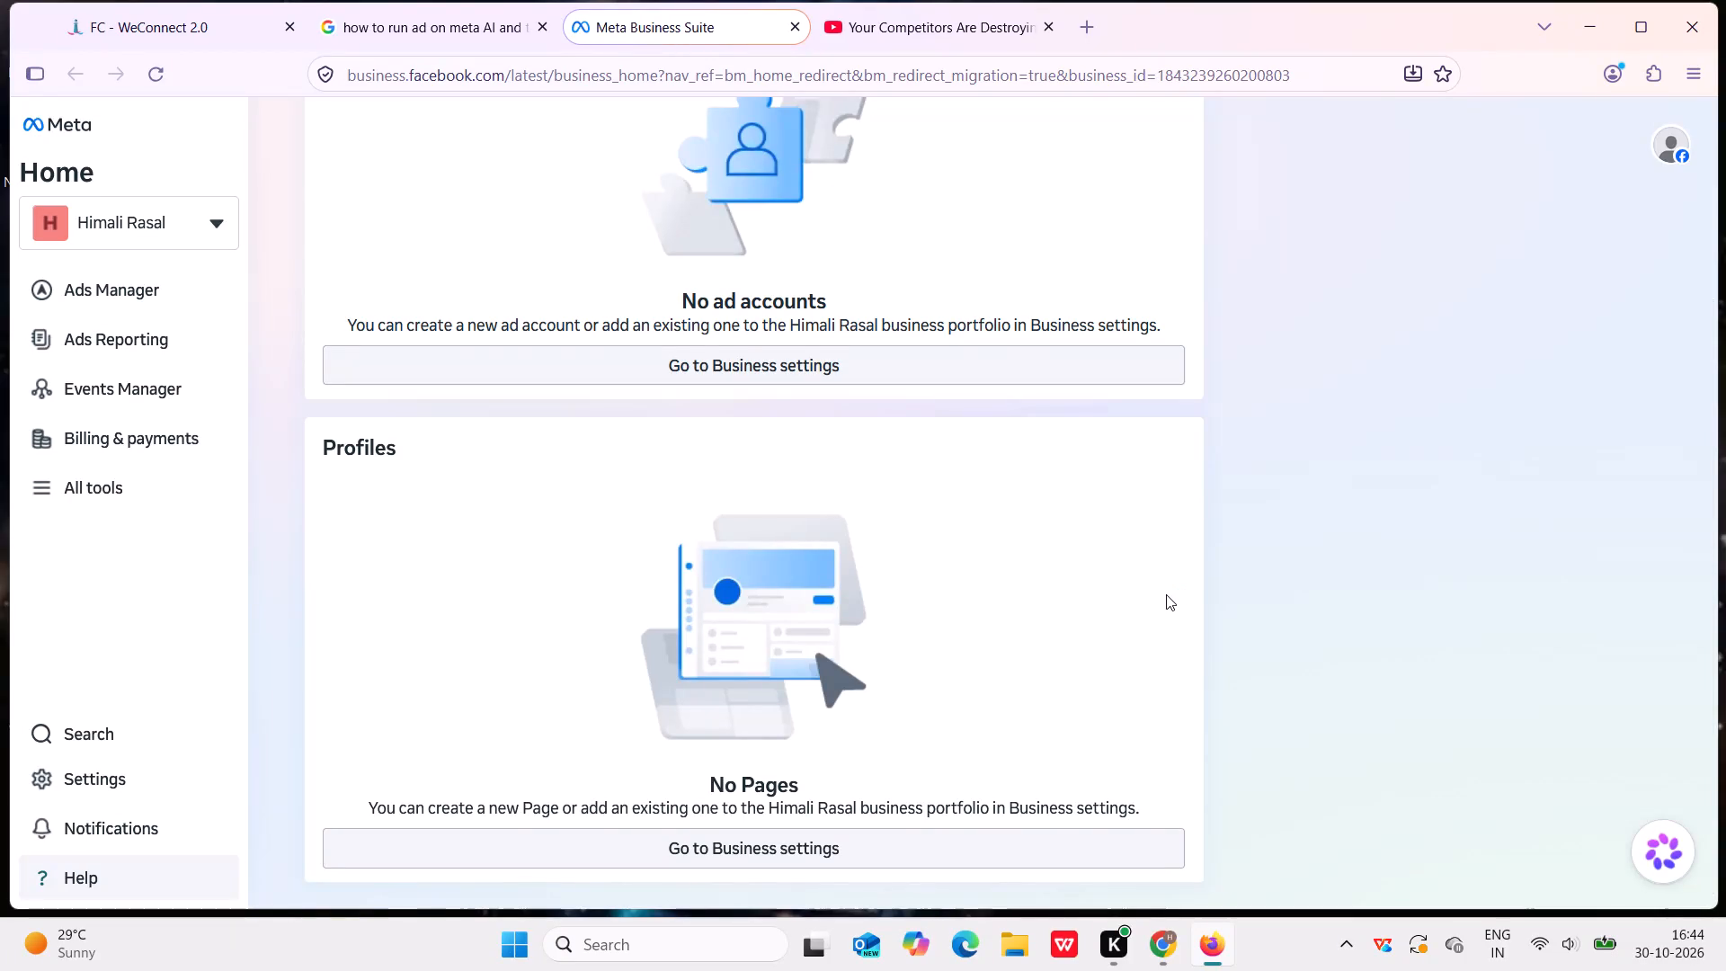
Open Ads Manager from the business portfolio home and continue to the Ad accounts page in Business settings.
{"action": "left_click", "coordinate": [1166, 594]}
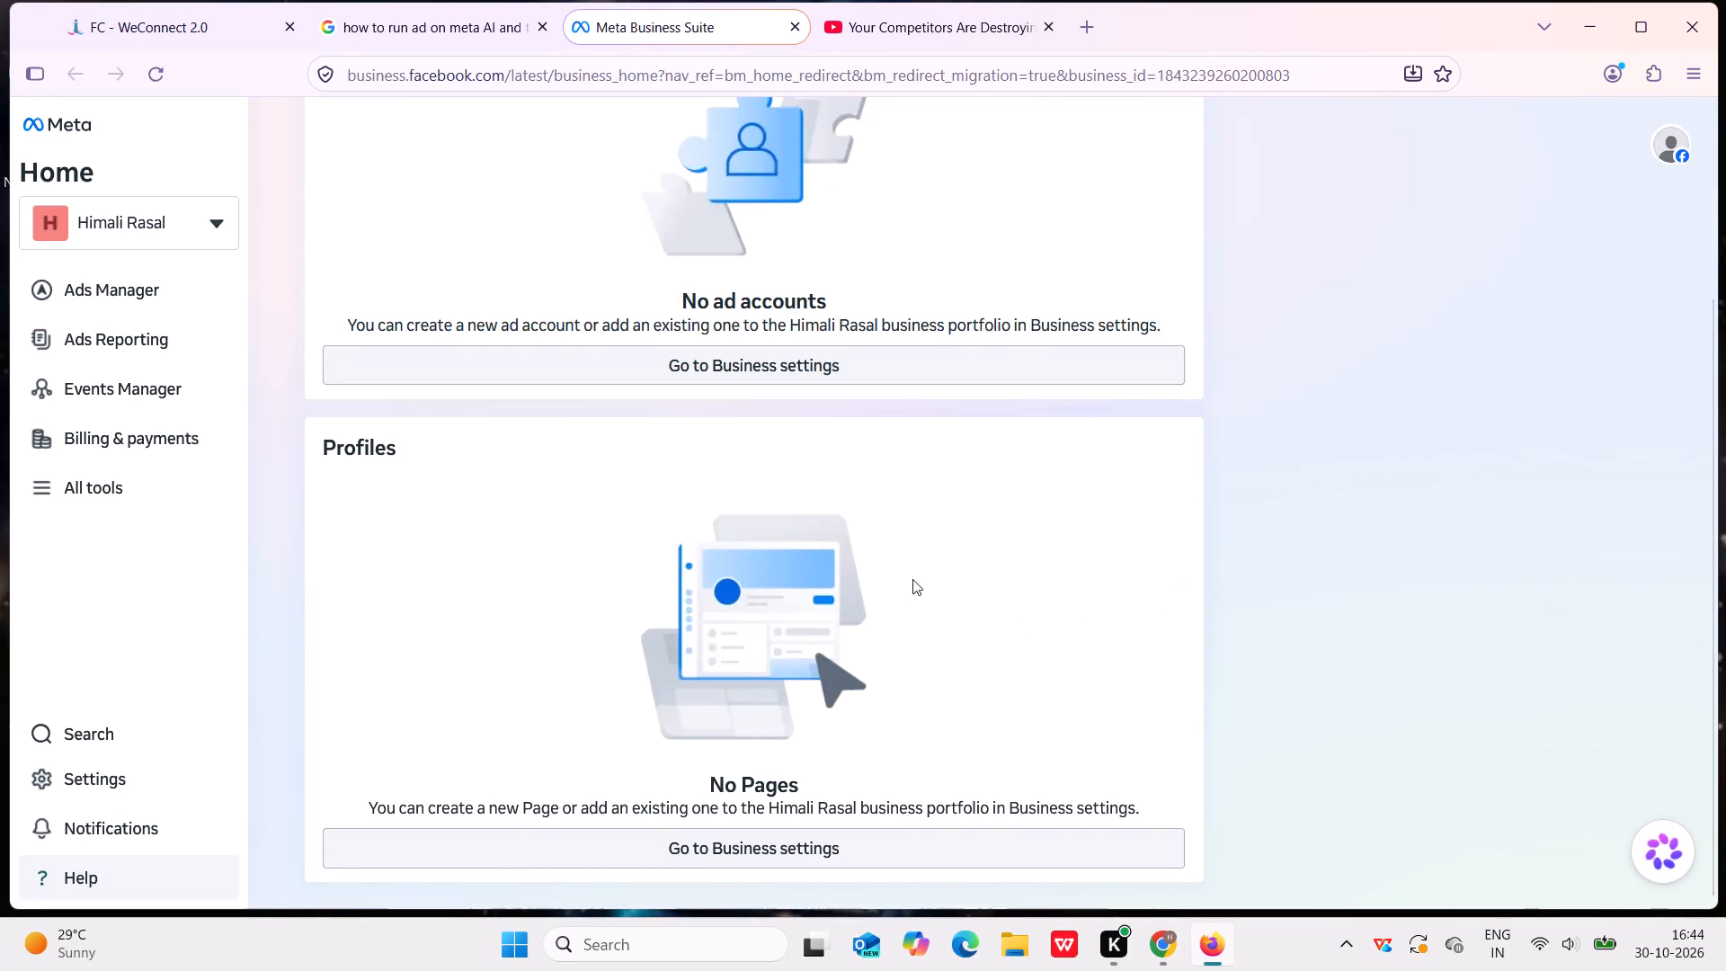
{"action": "left_click", "coordinate": [83, 285]}
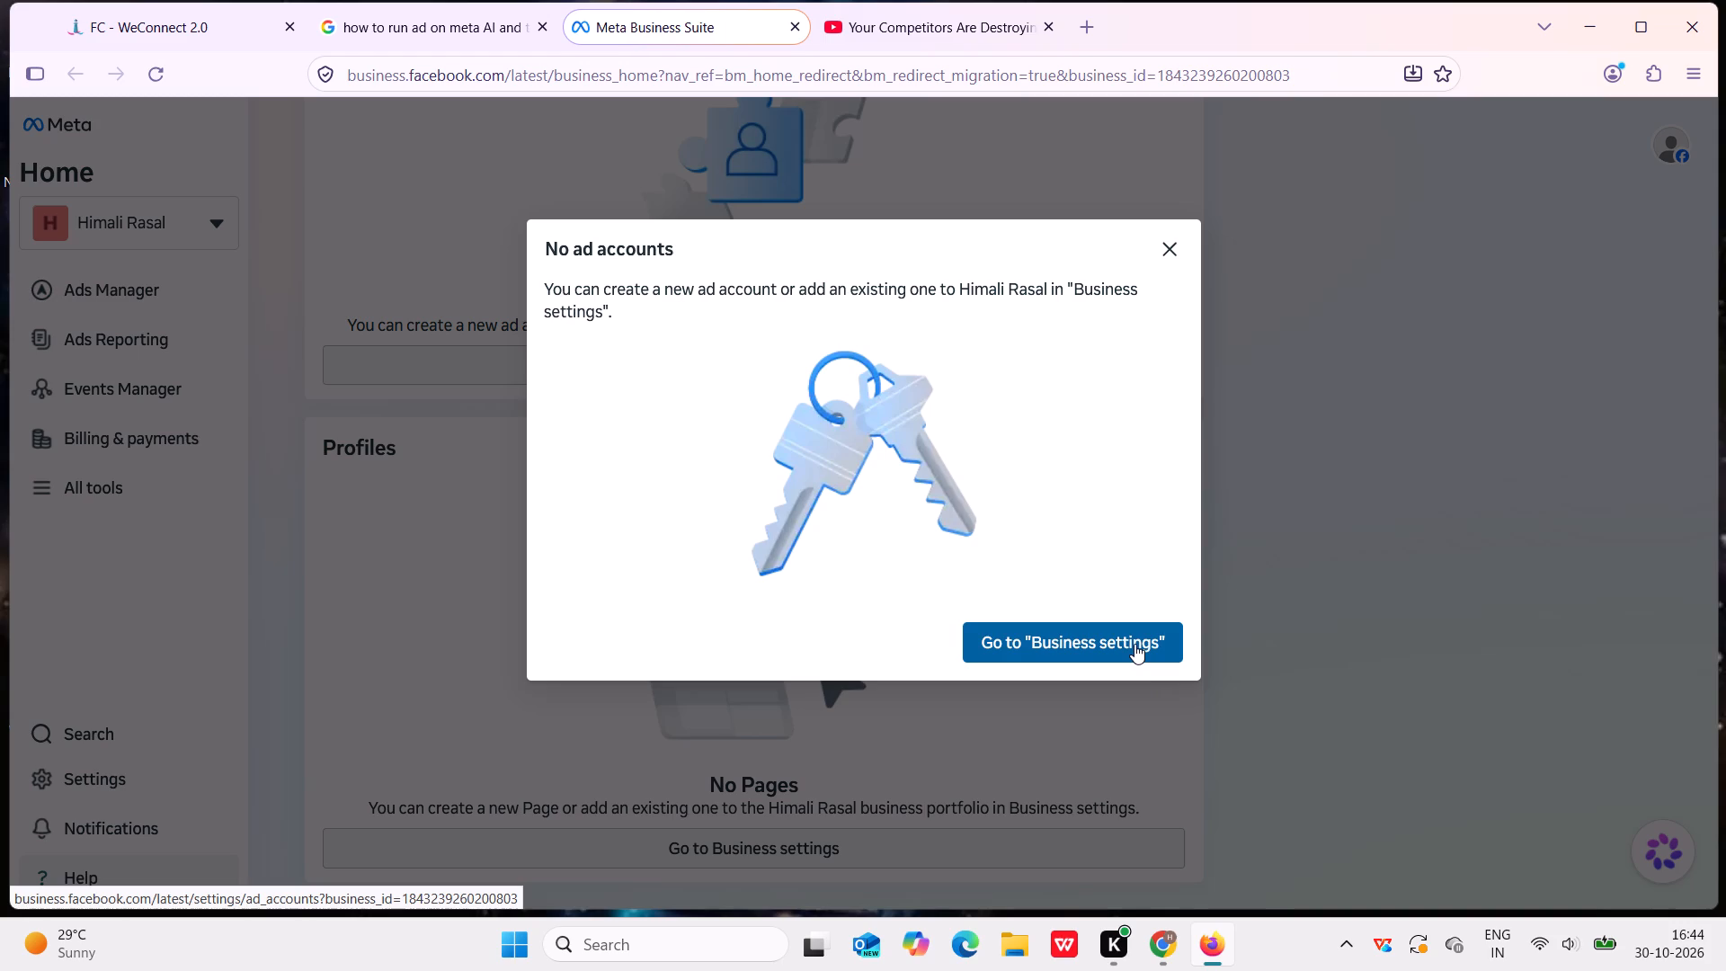
{"action": "left_click", "coordinate": [1132, 644]}
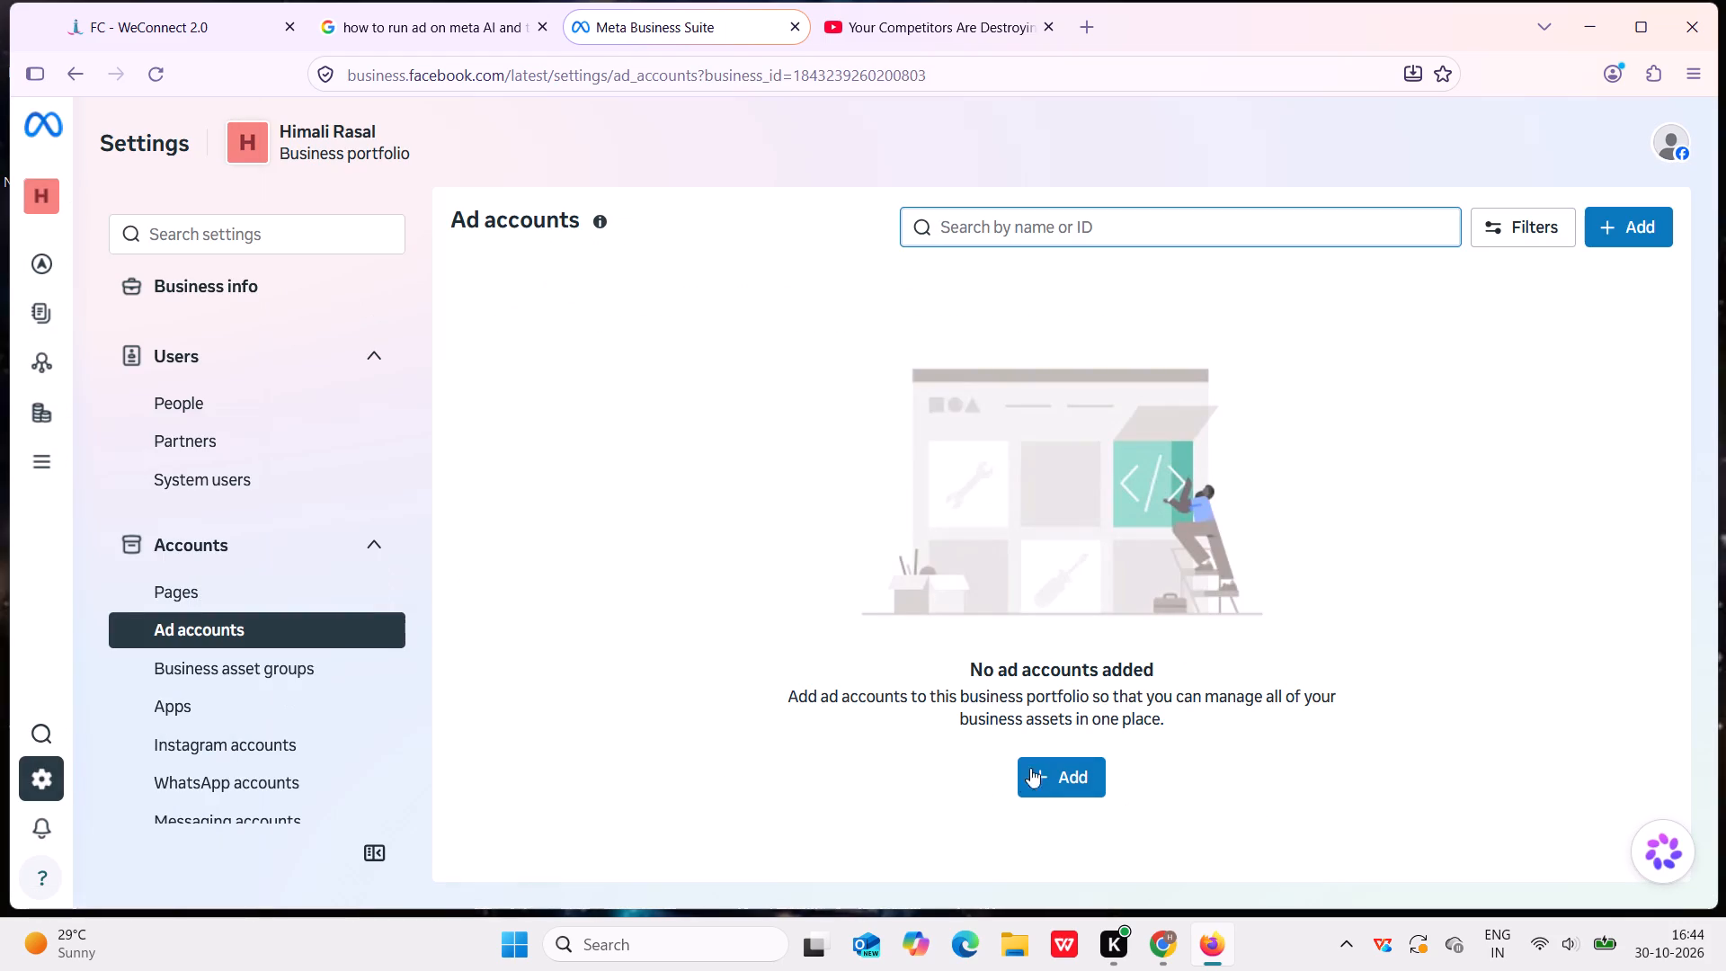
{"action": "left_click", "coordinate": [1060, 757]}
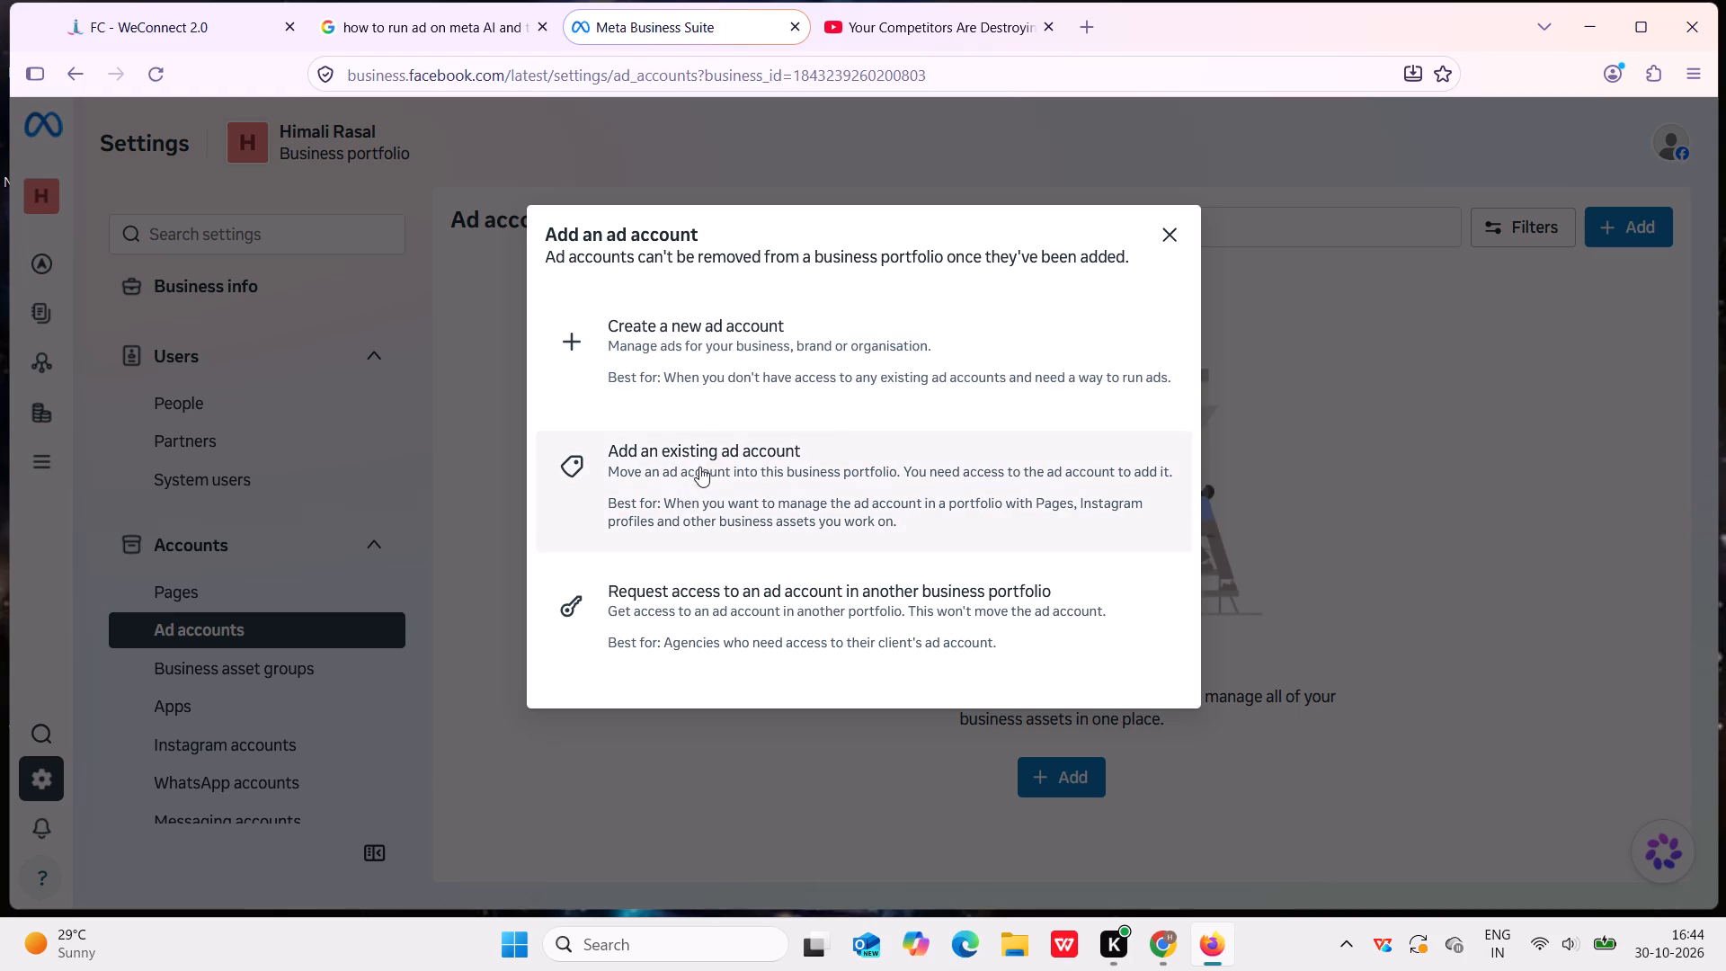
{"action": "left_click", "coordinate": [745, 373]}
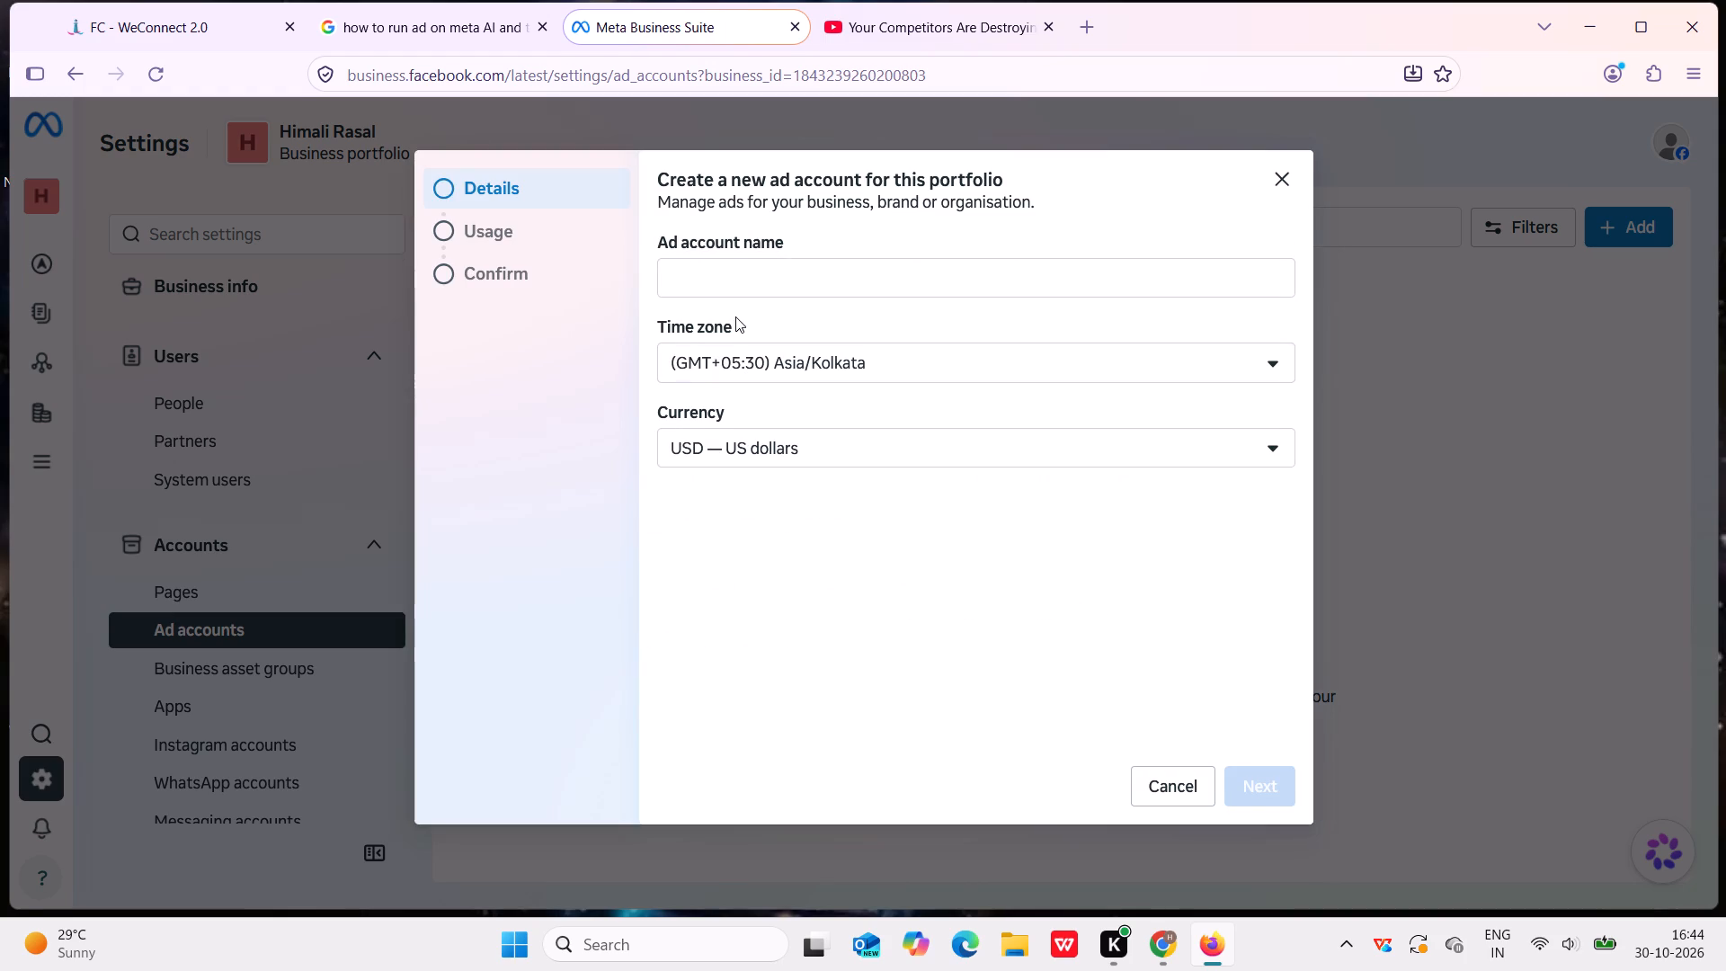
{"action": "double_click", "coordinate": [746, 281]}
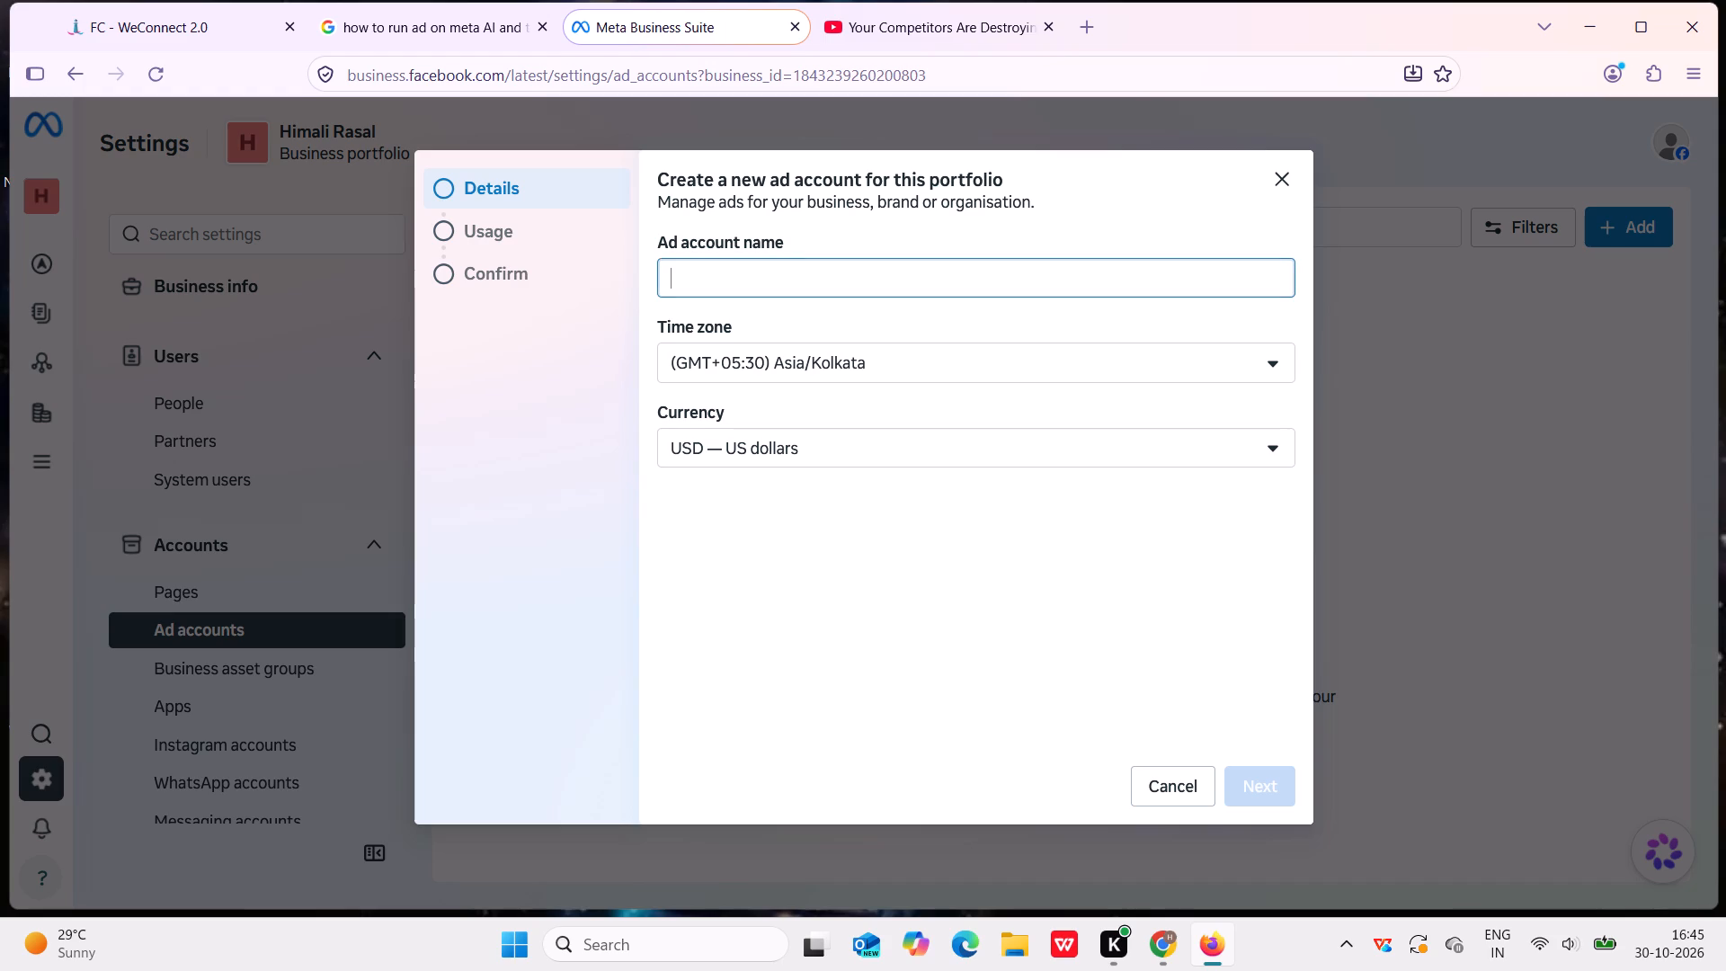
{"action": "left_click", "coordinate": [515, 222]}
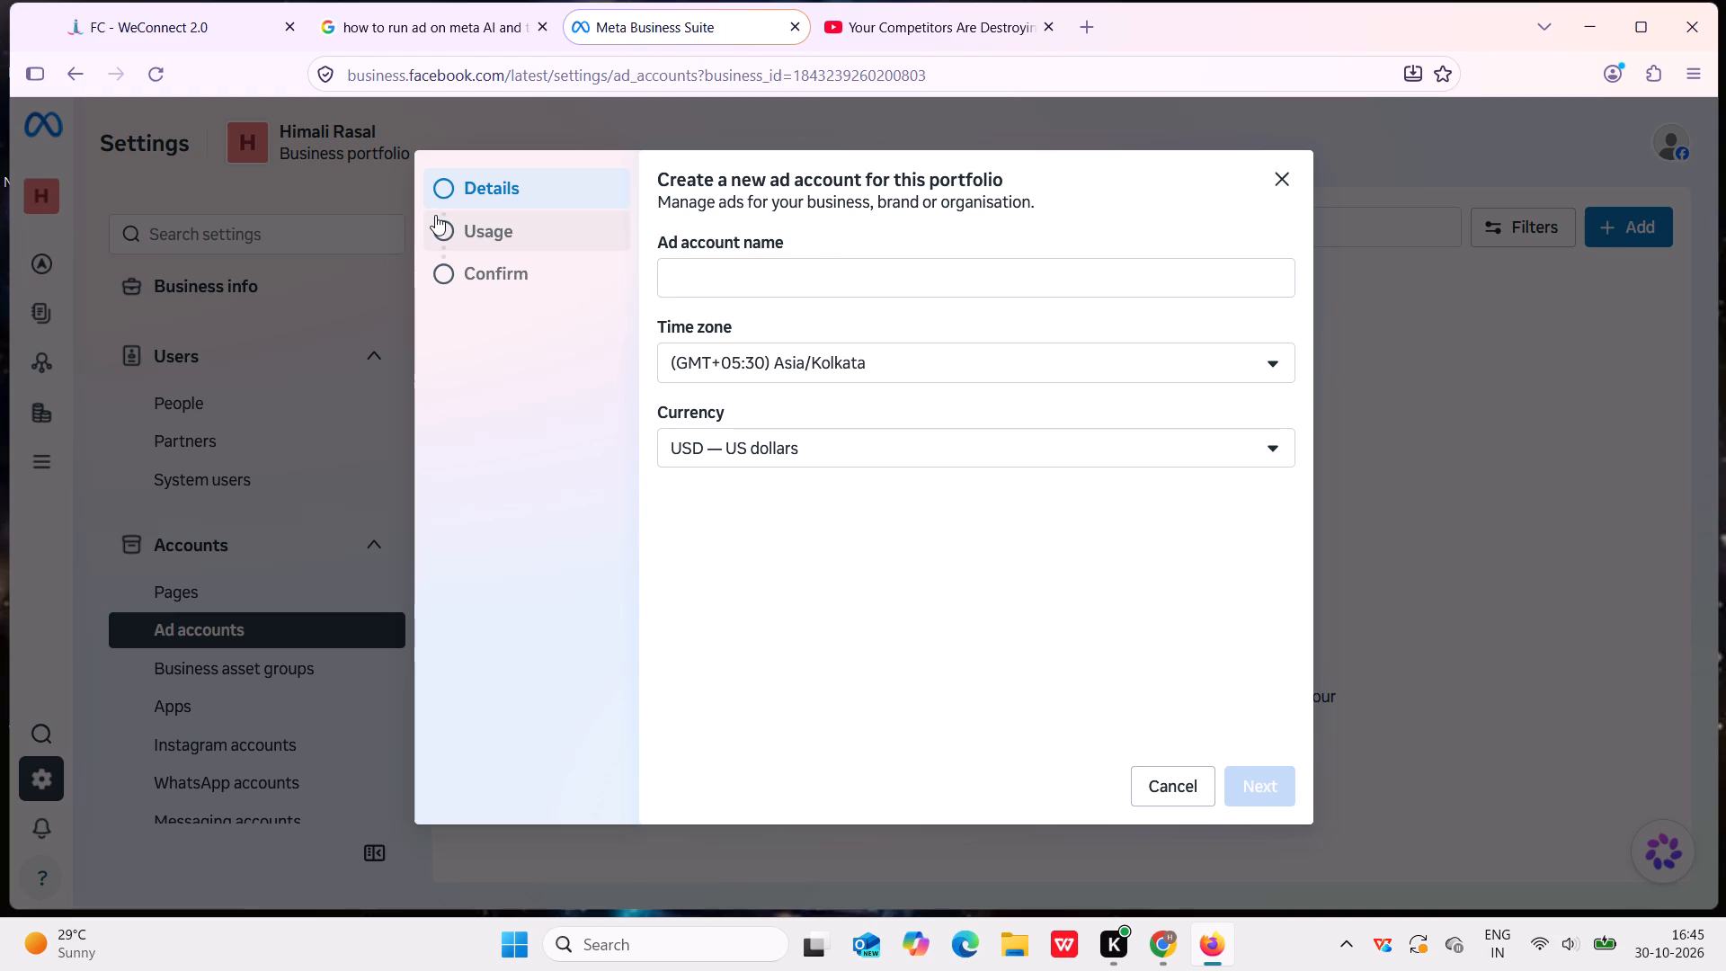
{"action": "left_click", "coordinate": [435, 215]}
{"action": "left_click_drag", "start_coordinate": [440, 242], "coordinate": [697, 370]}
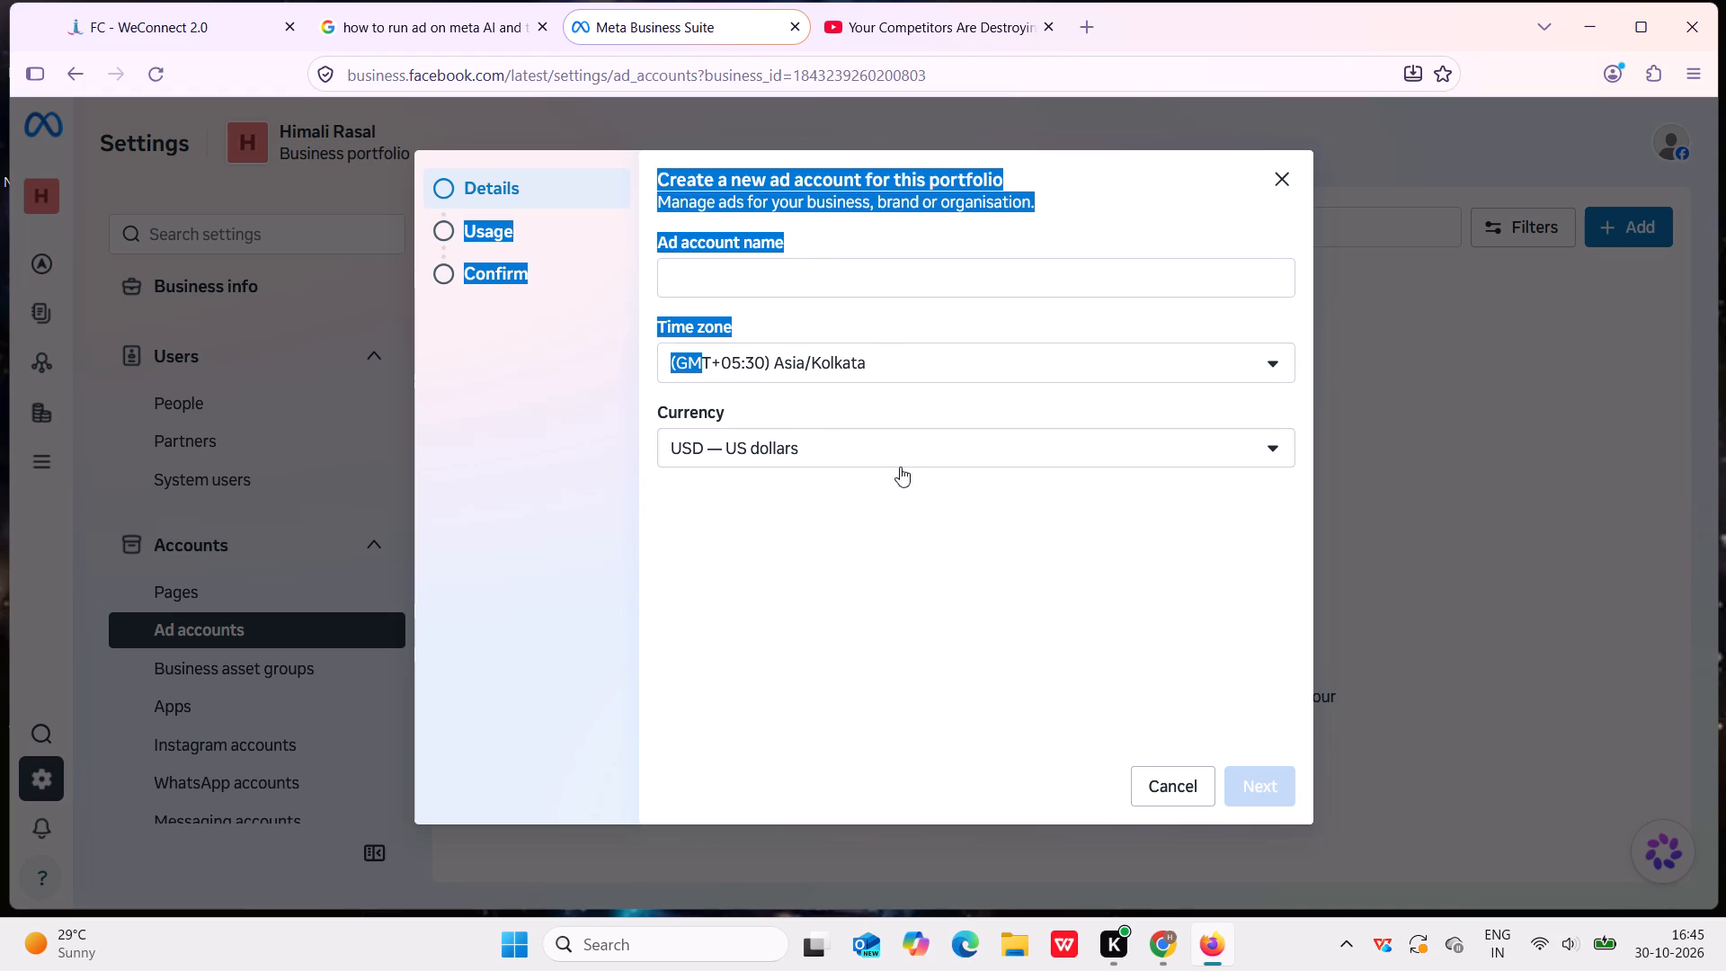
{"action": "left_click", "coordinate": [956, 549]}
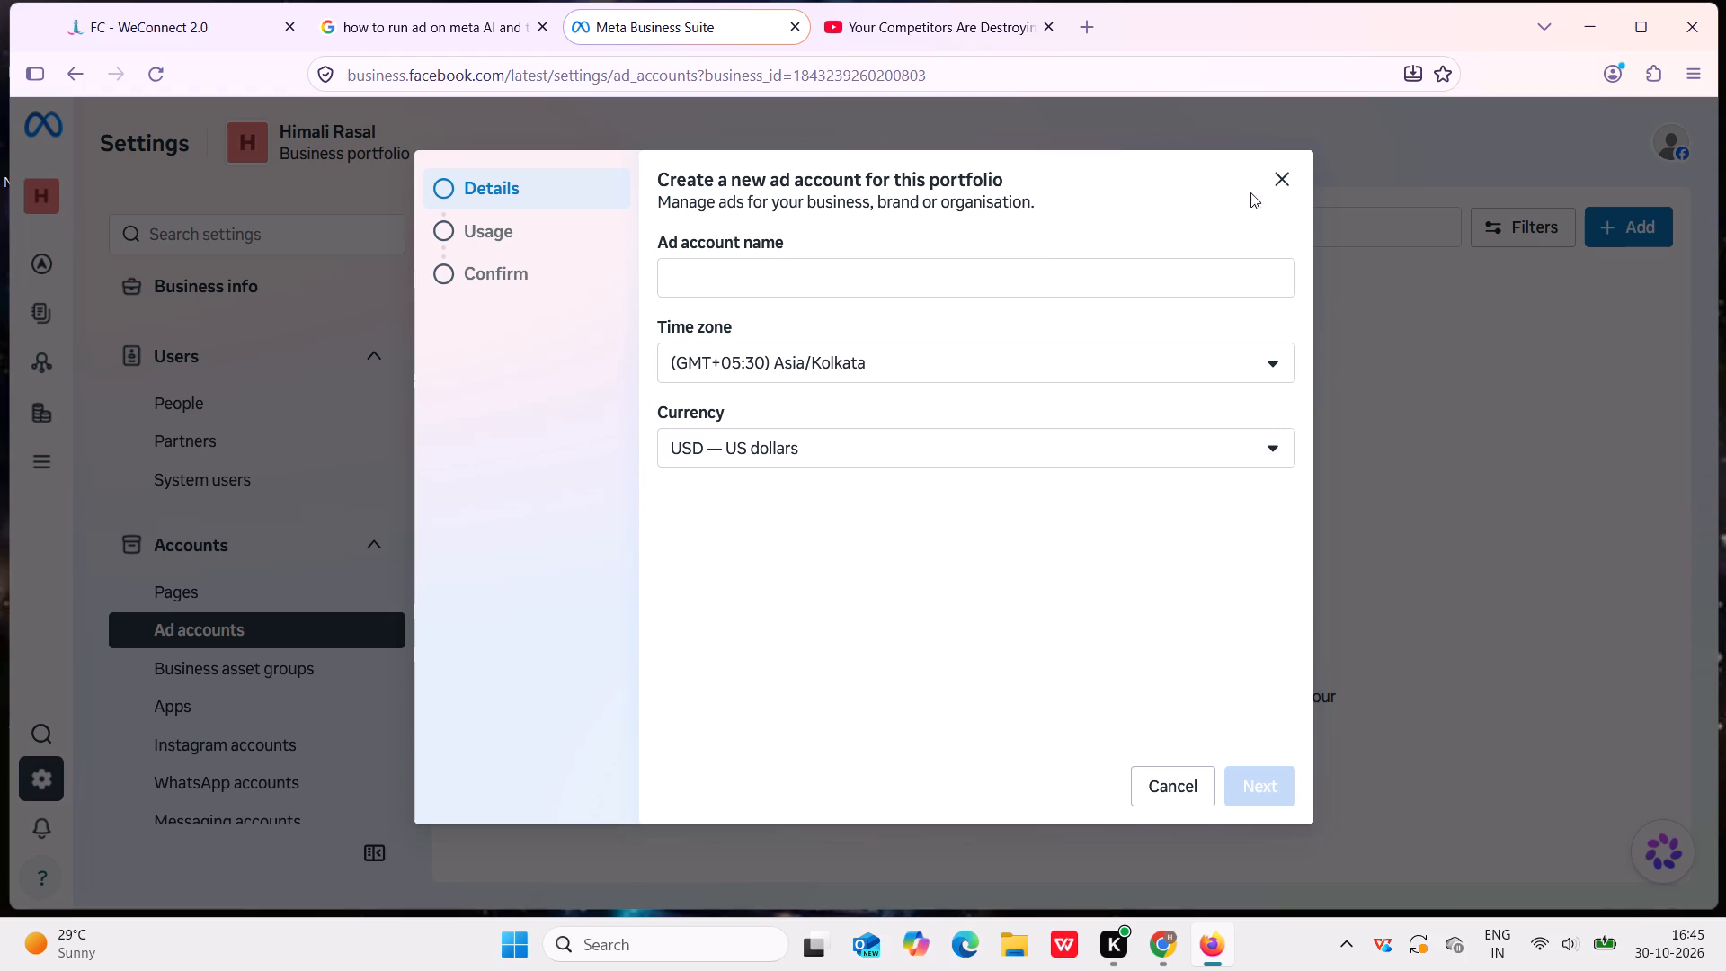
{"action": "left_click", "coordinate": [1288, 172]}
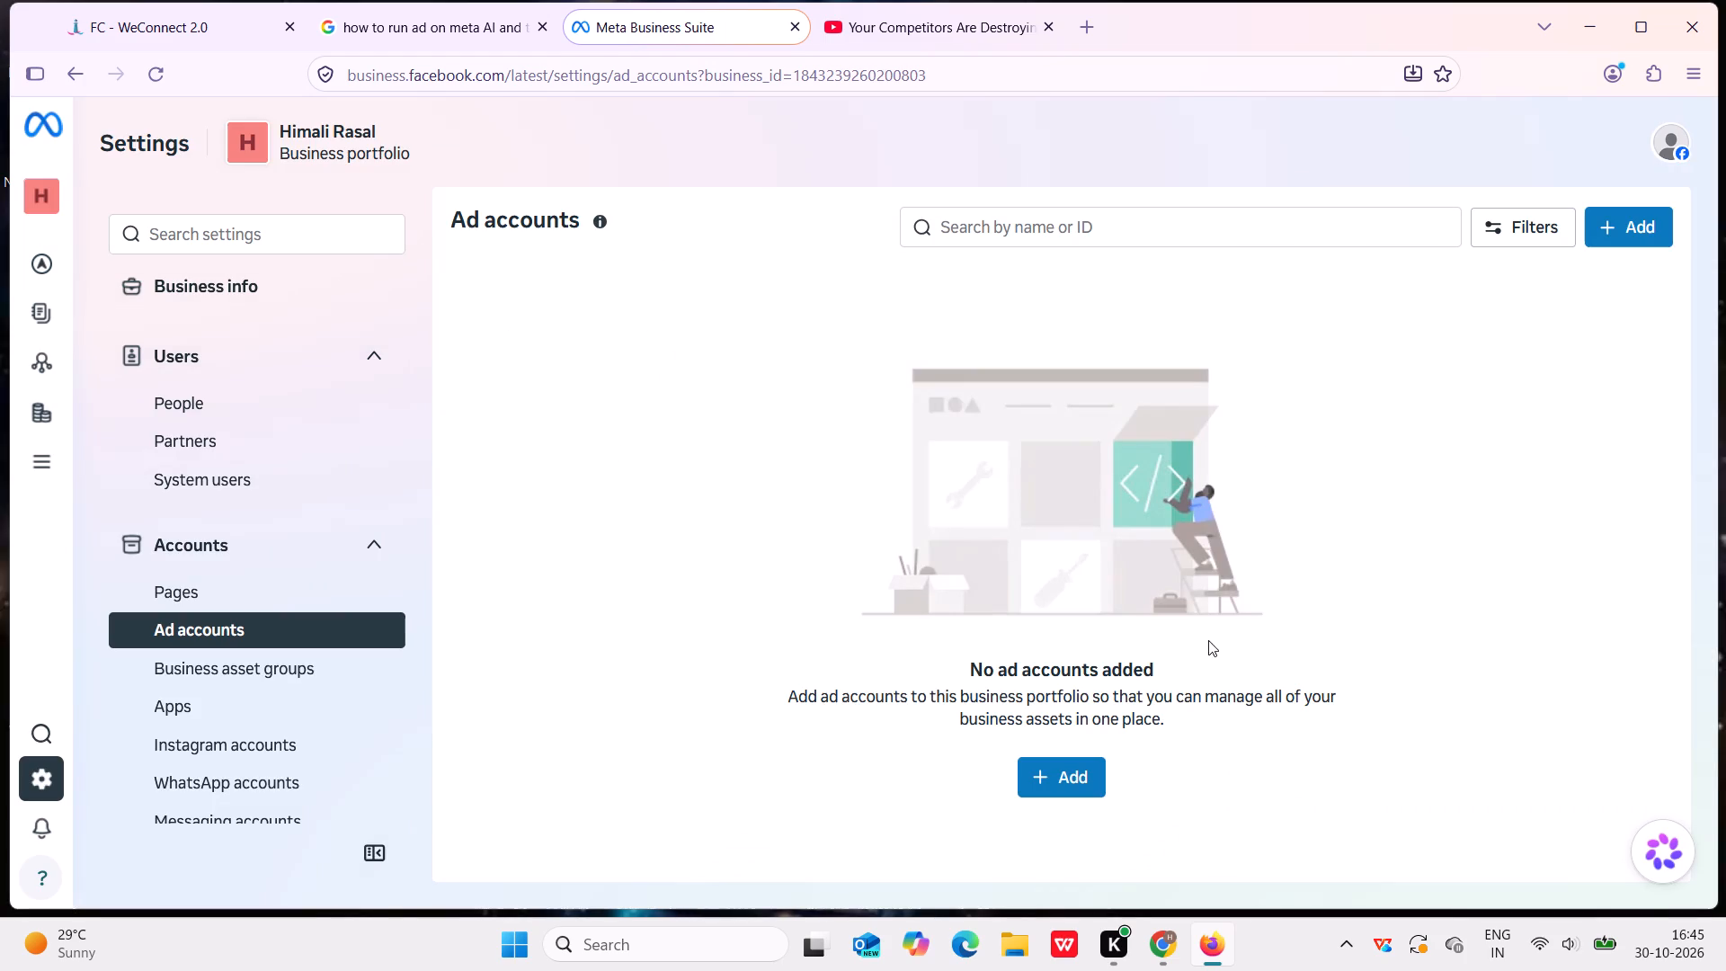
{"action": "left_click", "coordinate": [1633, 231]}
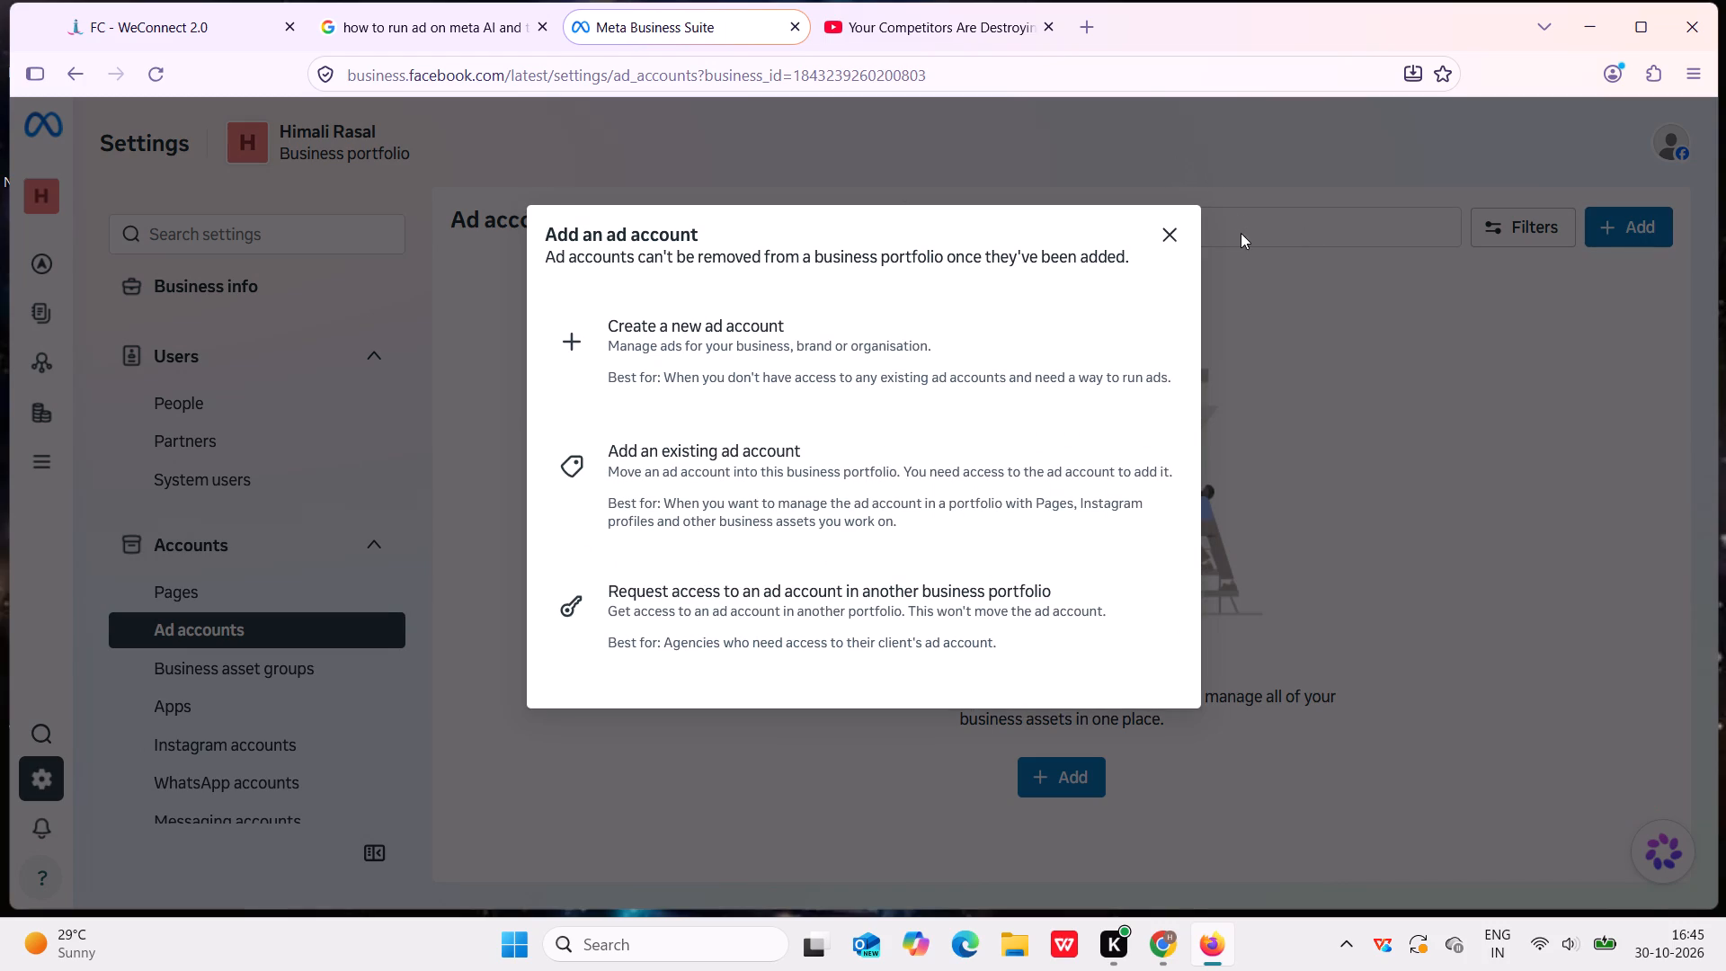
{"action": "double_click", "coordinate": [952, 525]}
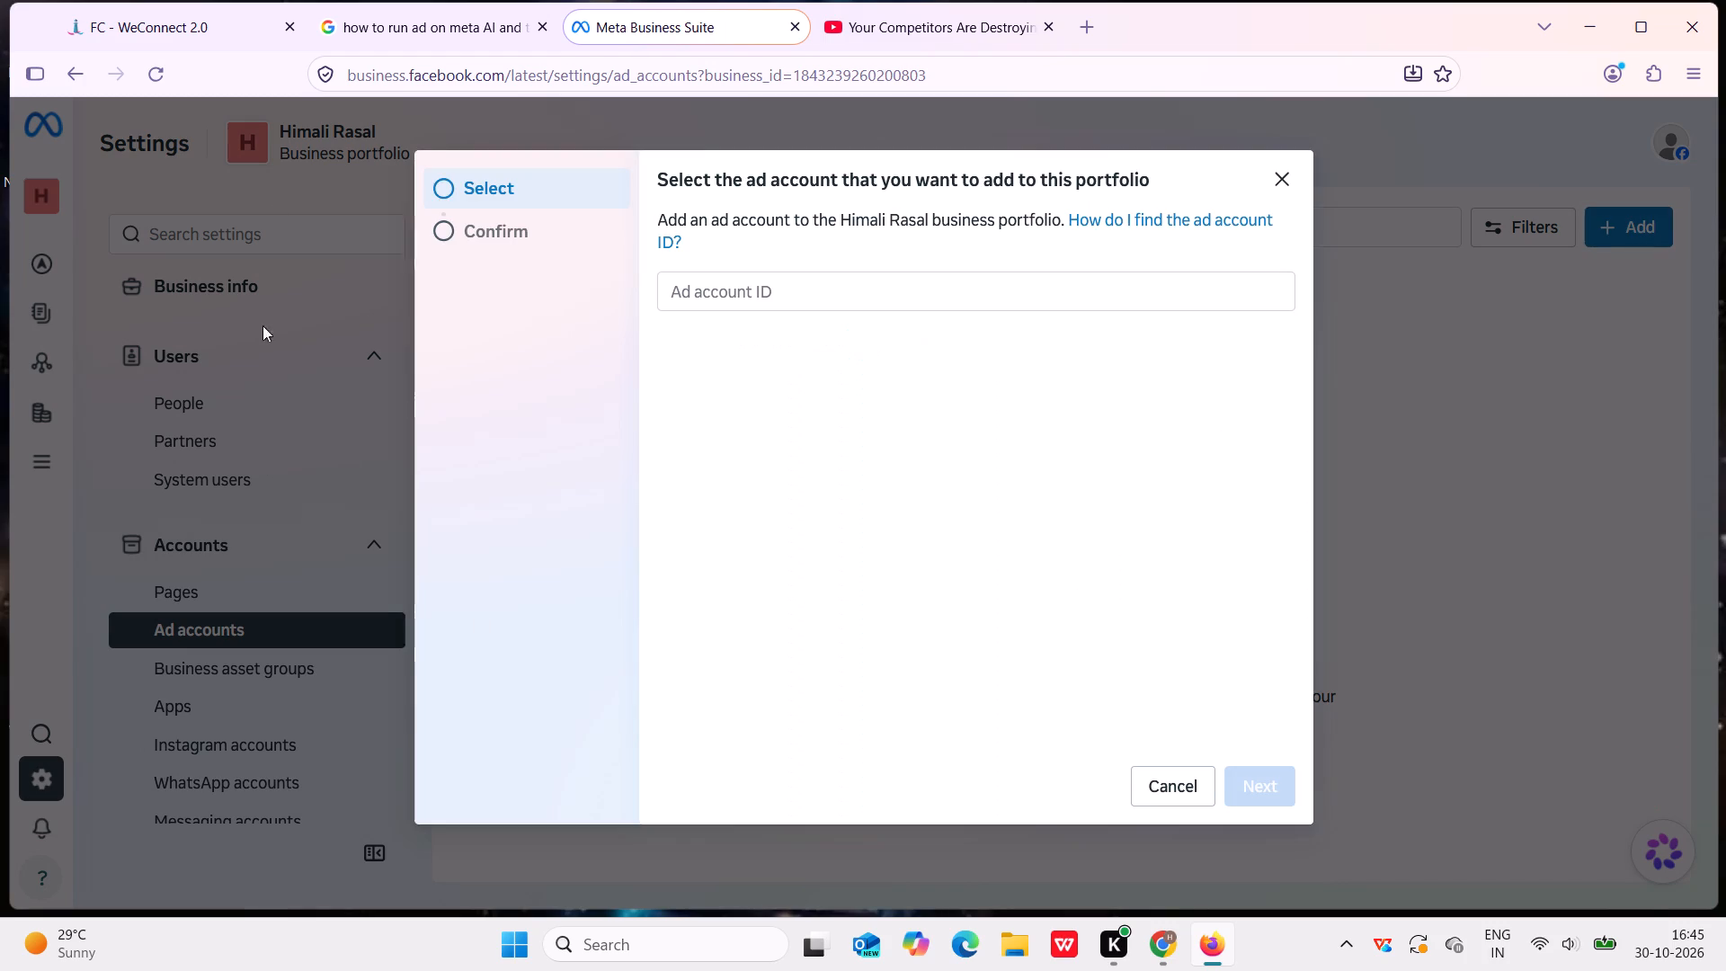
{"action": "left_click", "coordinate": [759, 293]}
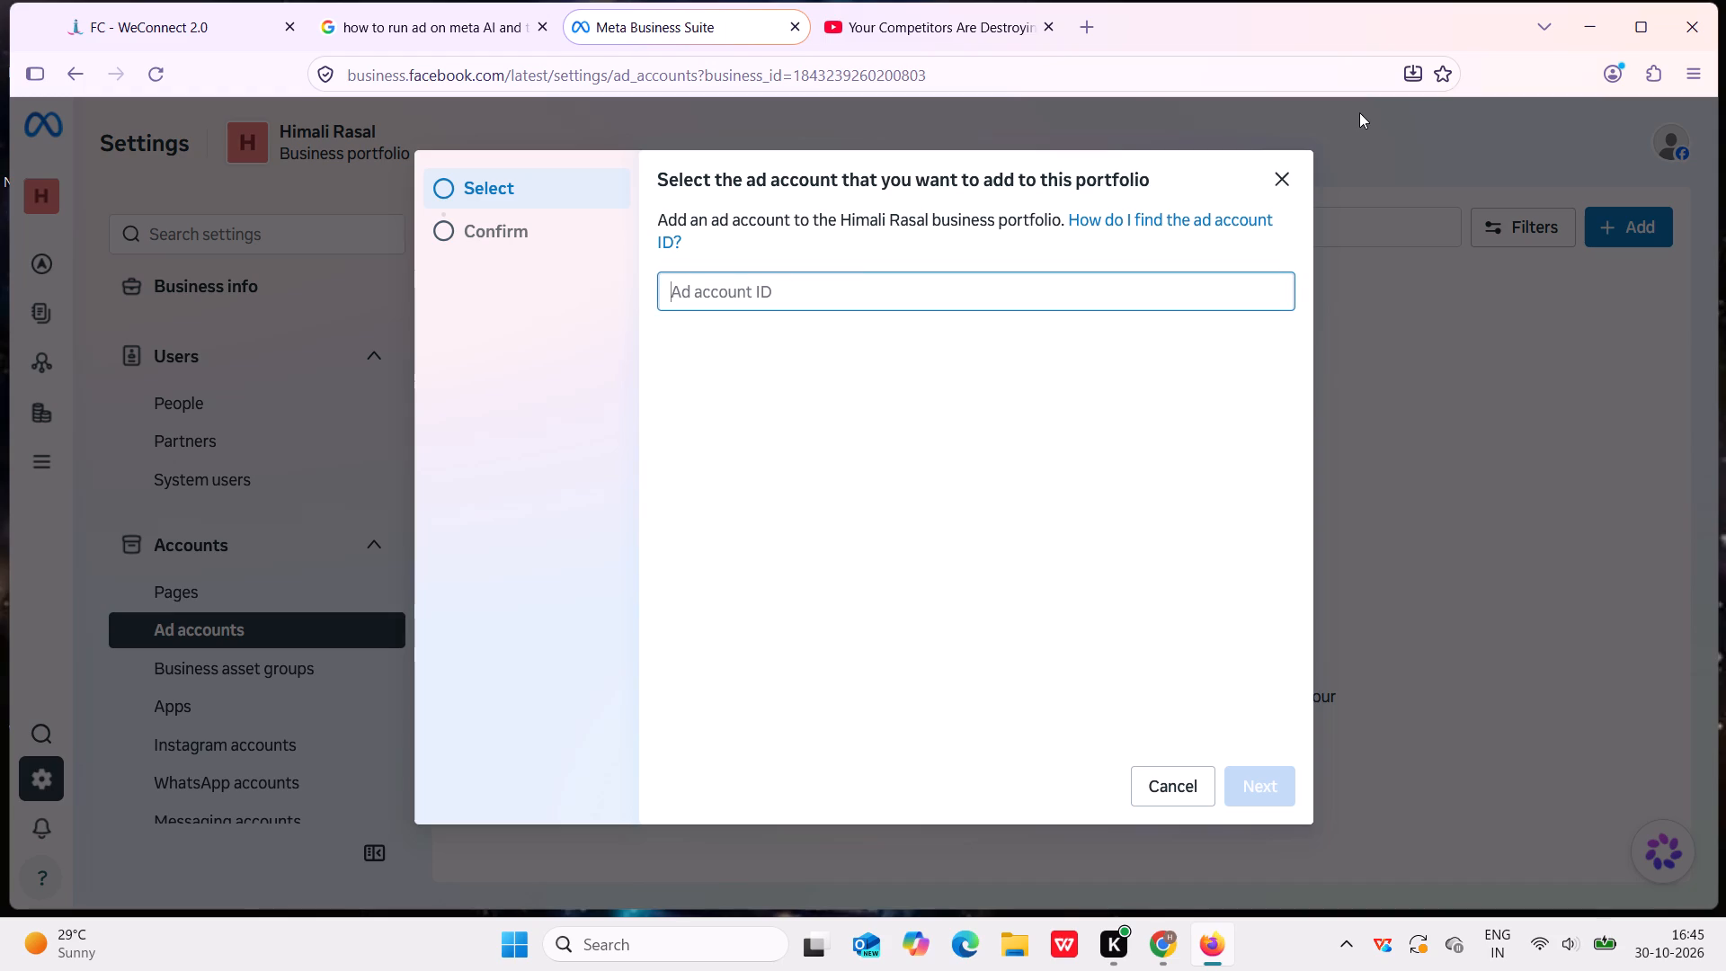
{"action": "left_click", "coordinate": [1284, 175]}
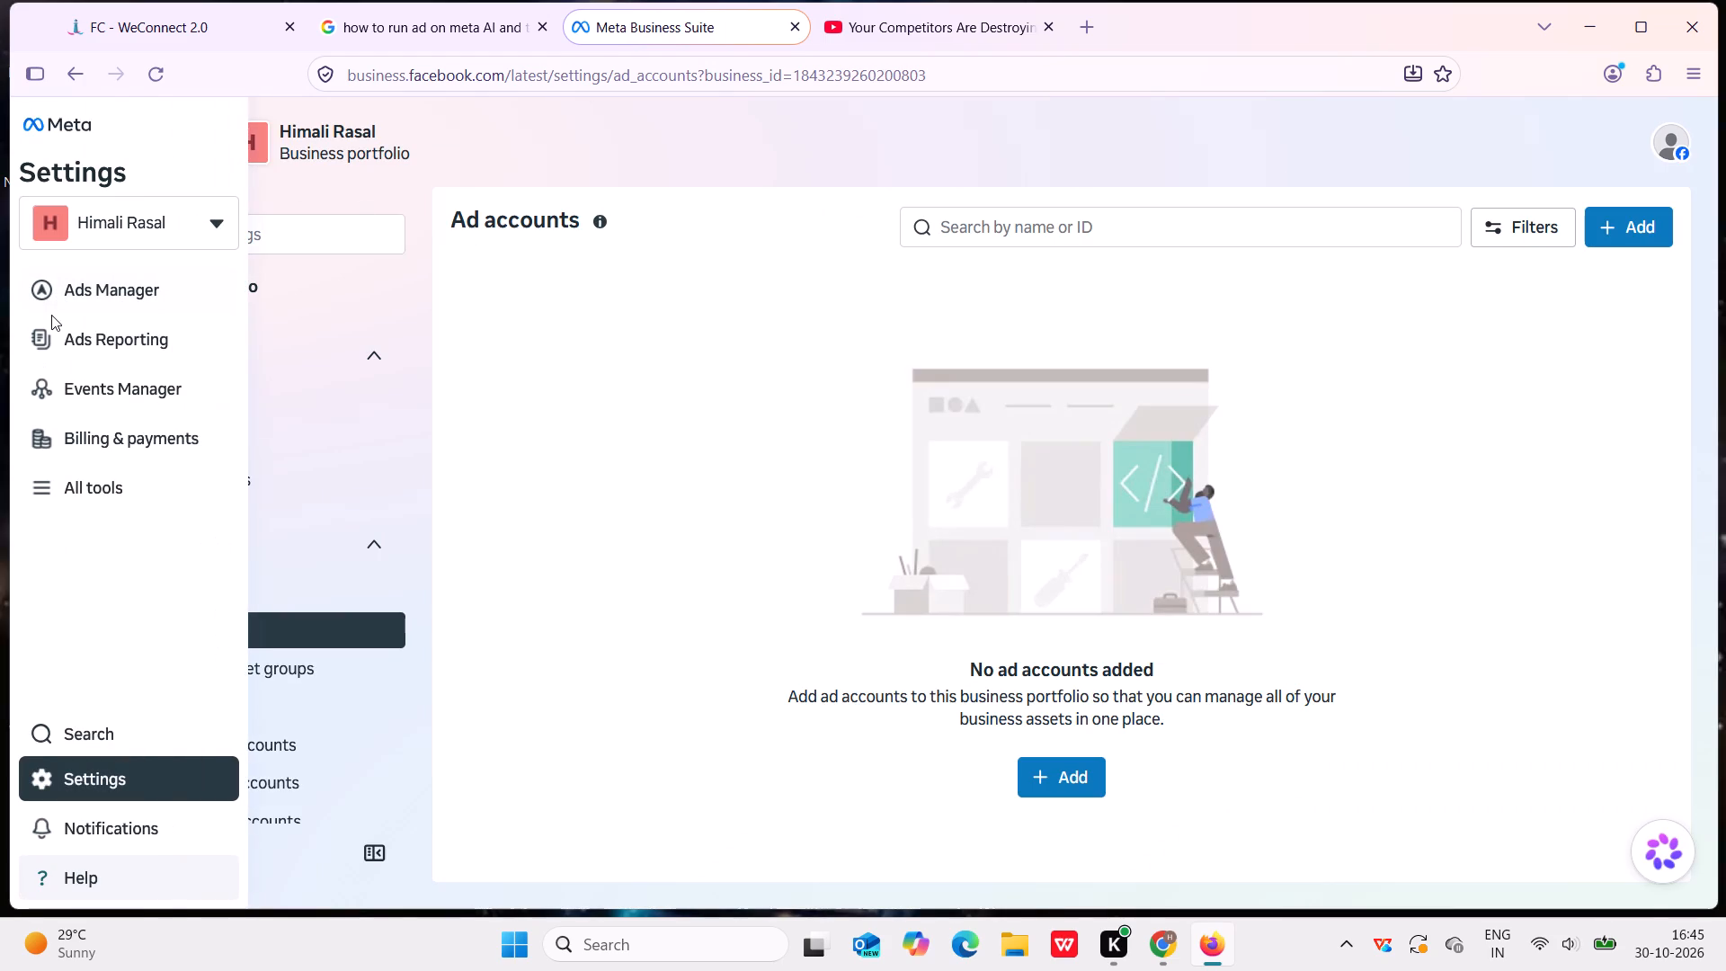
Open Ads Reporting for the business portfolio.
{"action": "left_click", "coordinate": [65, 343]}
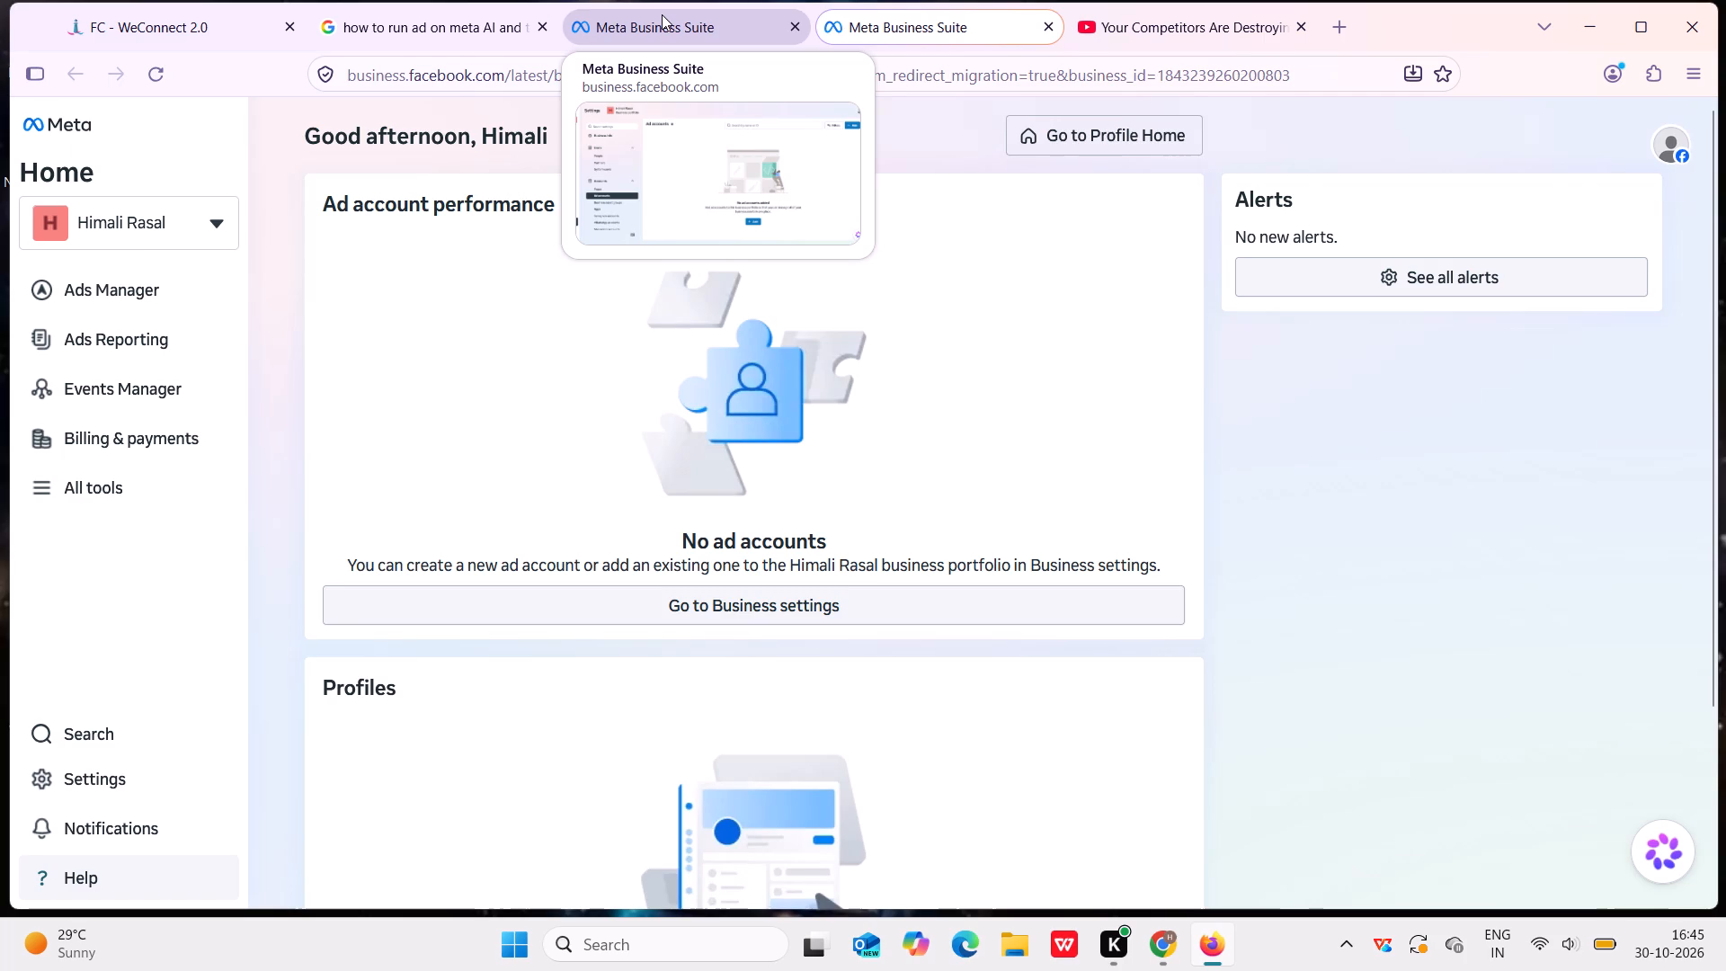
Return to the portfolio settings and examine the Business info page, from business details and verification status down to business options.
{"action": "left_click", "coordinate": [662, 14]}
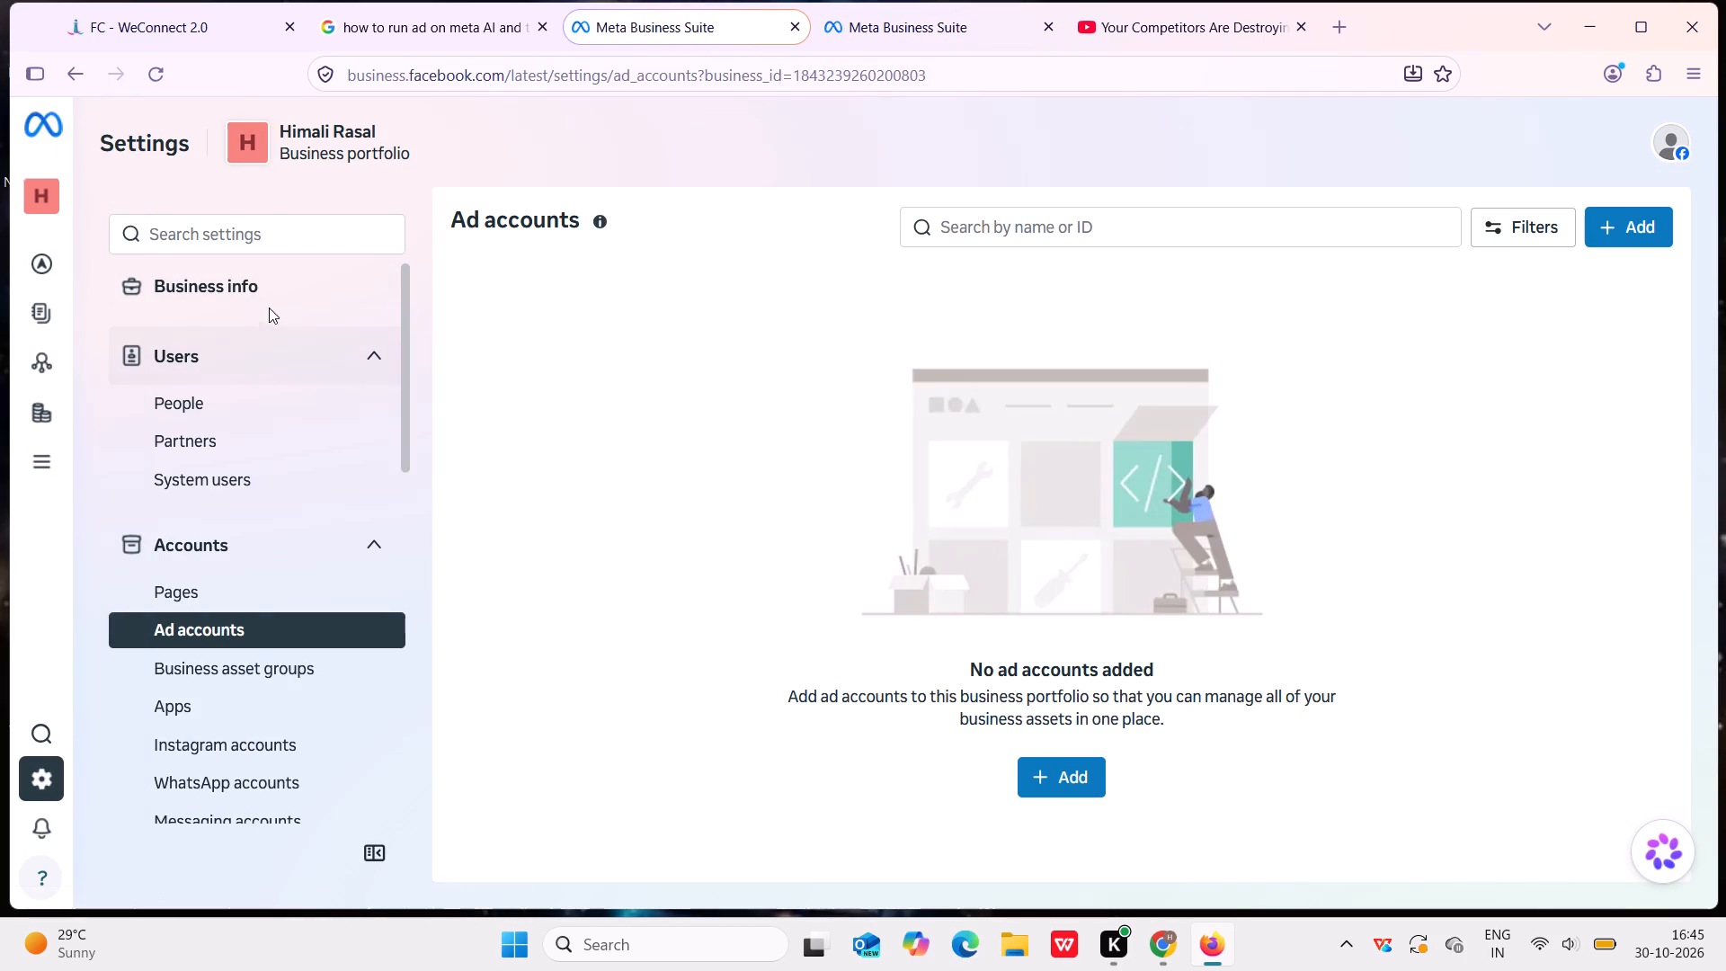
{"action": "left_click", "coordinate": [289, 289]}
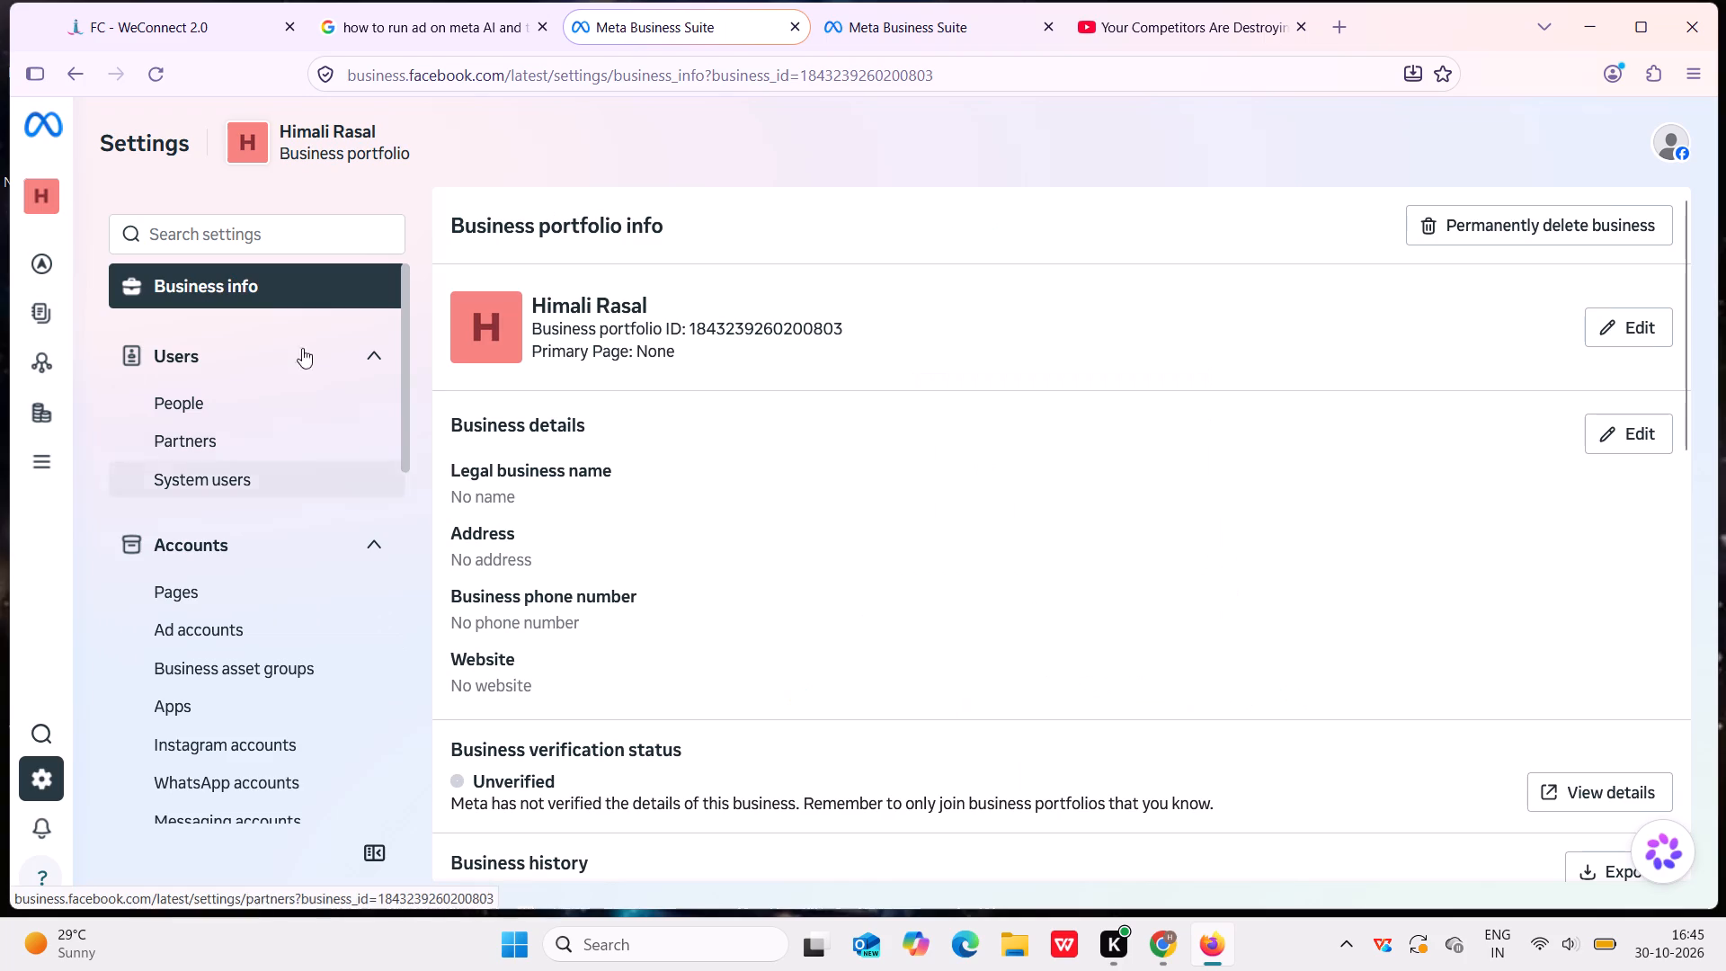
{"action": "scroll", "coordinate": [583, 550], "scroll_direction": "down", "scroll_amount": 2}
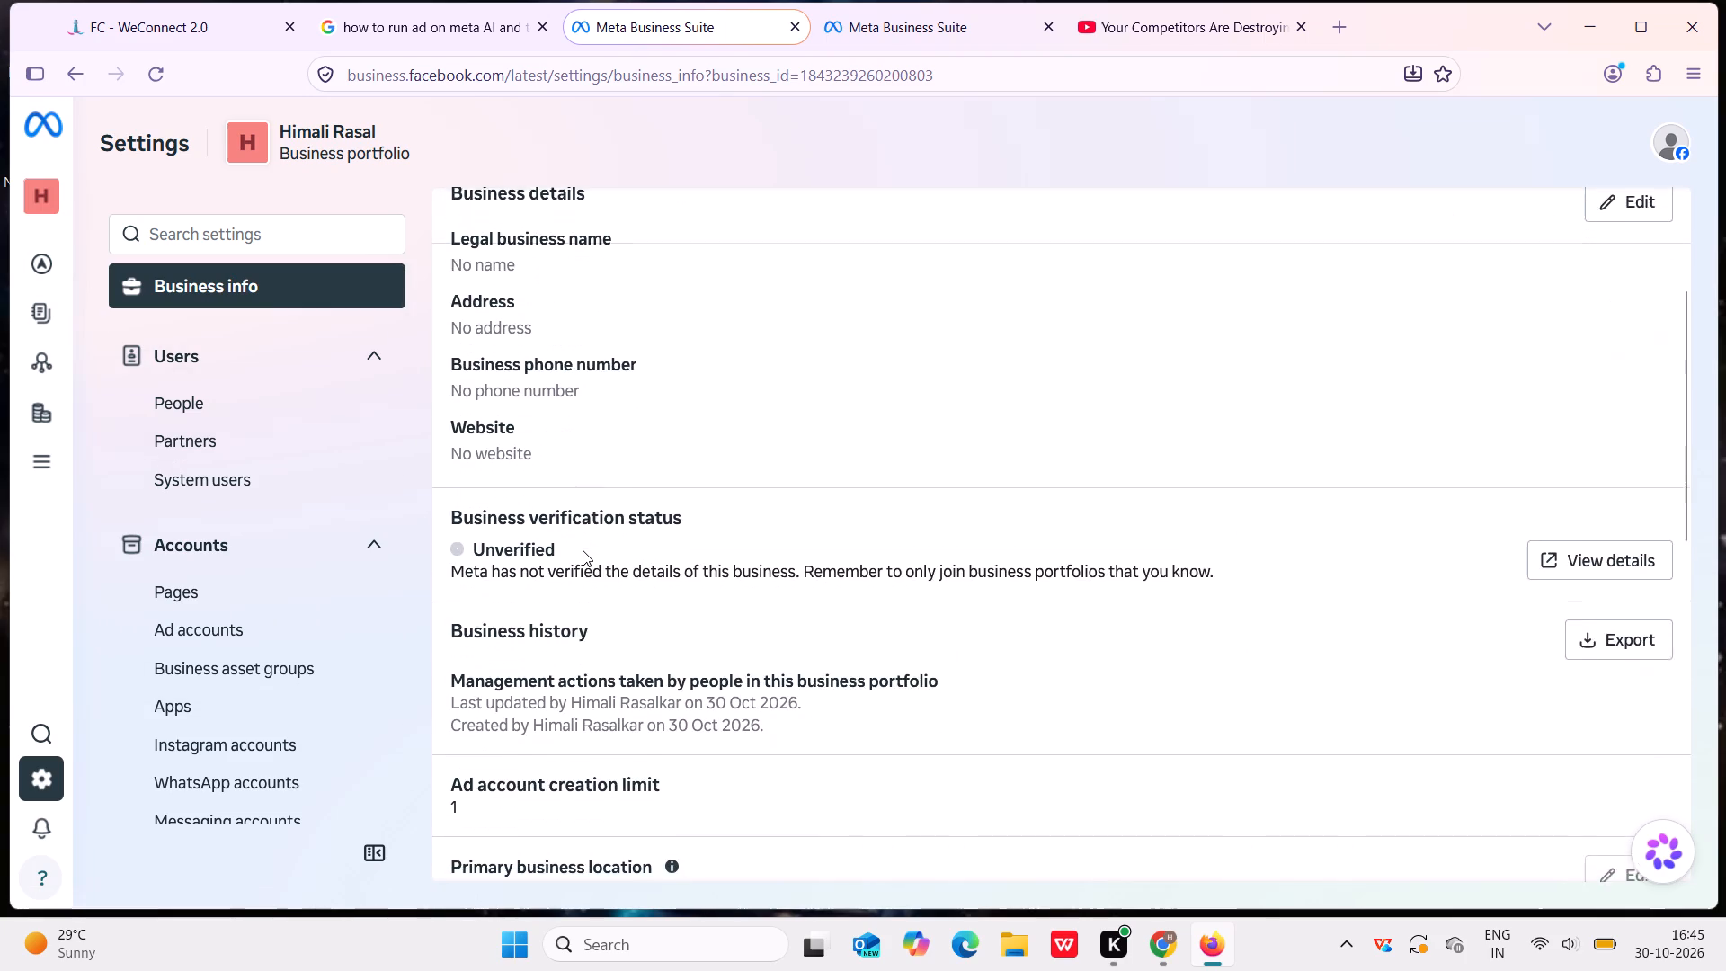
{"action": "scroll", "coordinate": [583, 550], "scroll_direction": "down", "scroll_amount": 5}
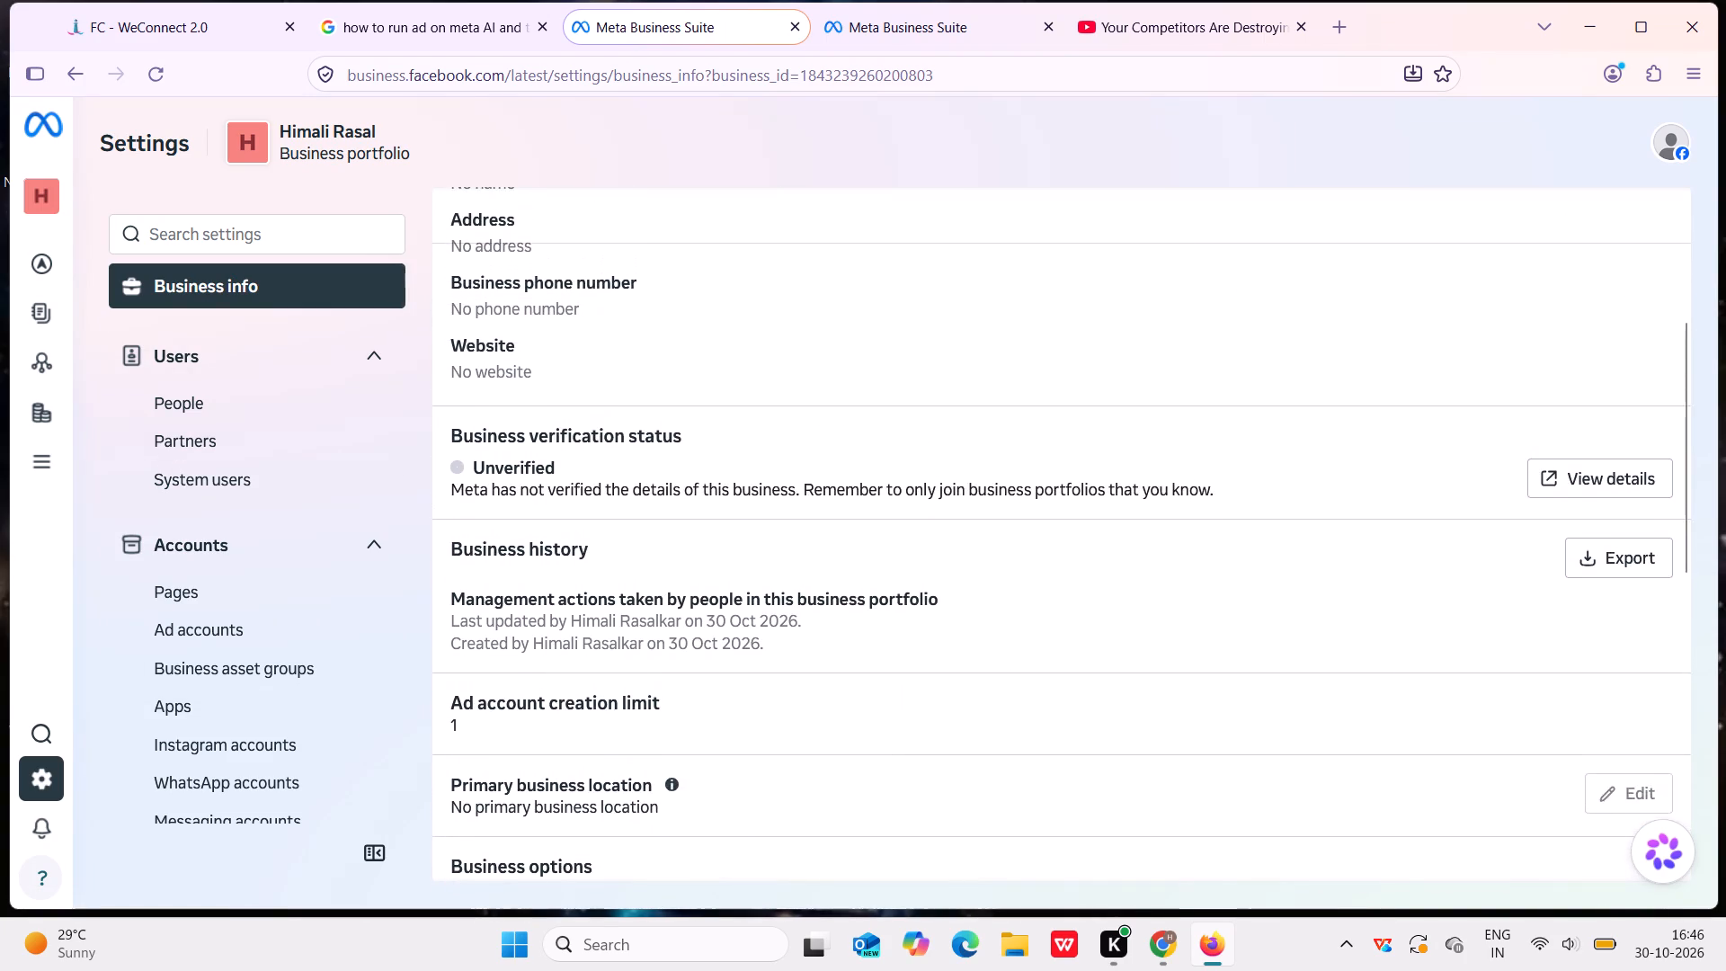
{"action": "scroll", "coordinate": [583, 550], "scroll_direction": "up", "scroll_amount": 3}
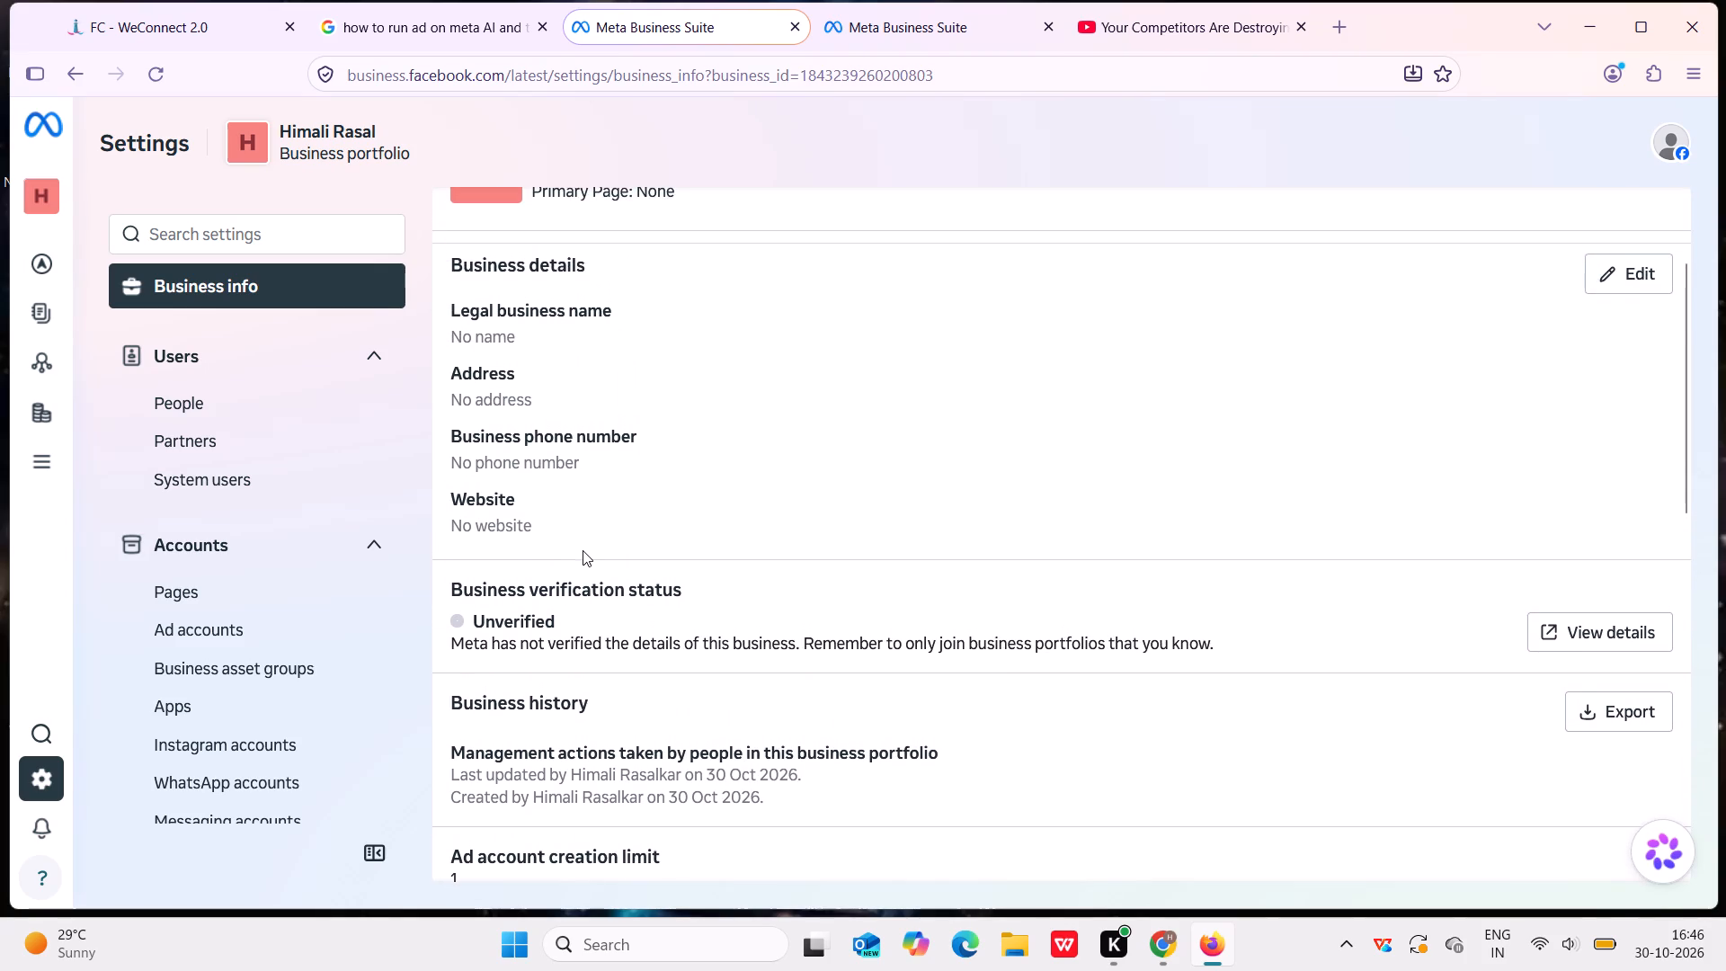
{"action": "scroll", "coordinate": [583, 550], "scroll_direction": "up", "scroll_amount": 2}
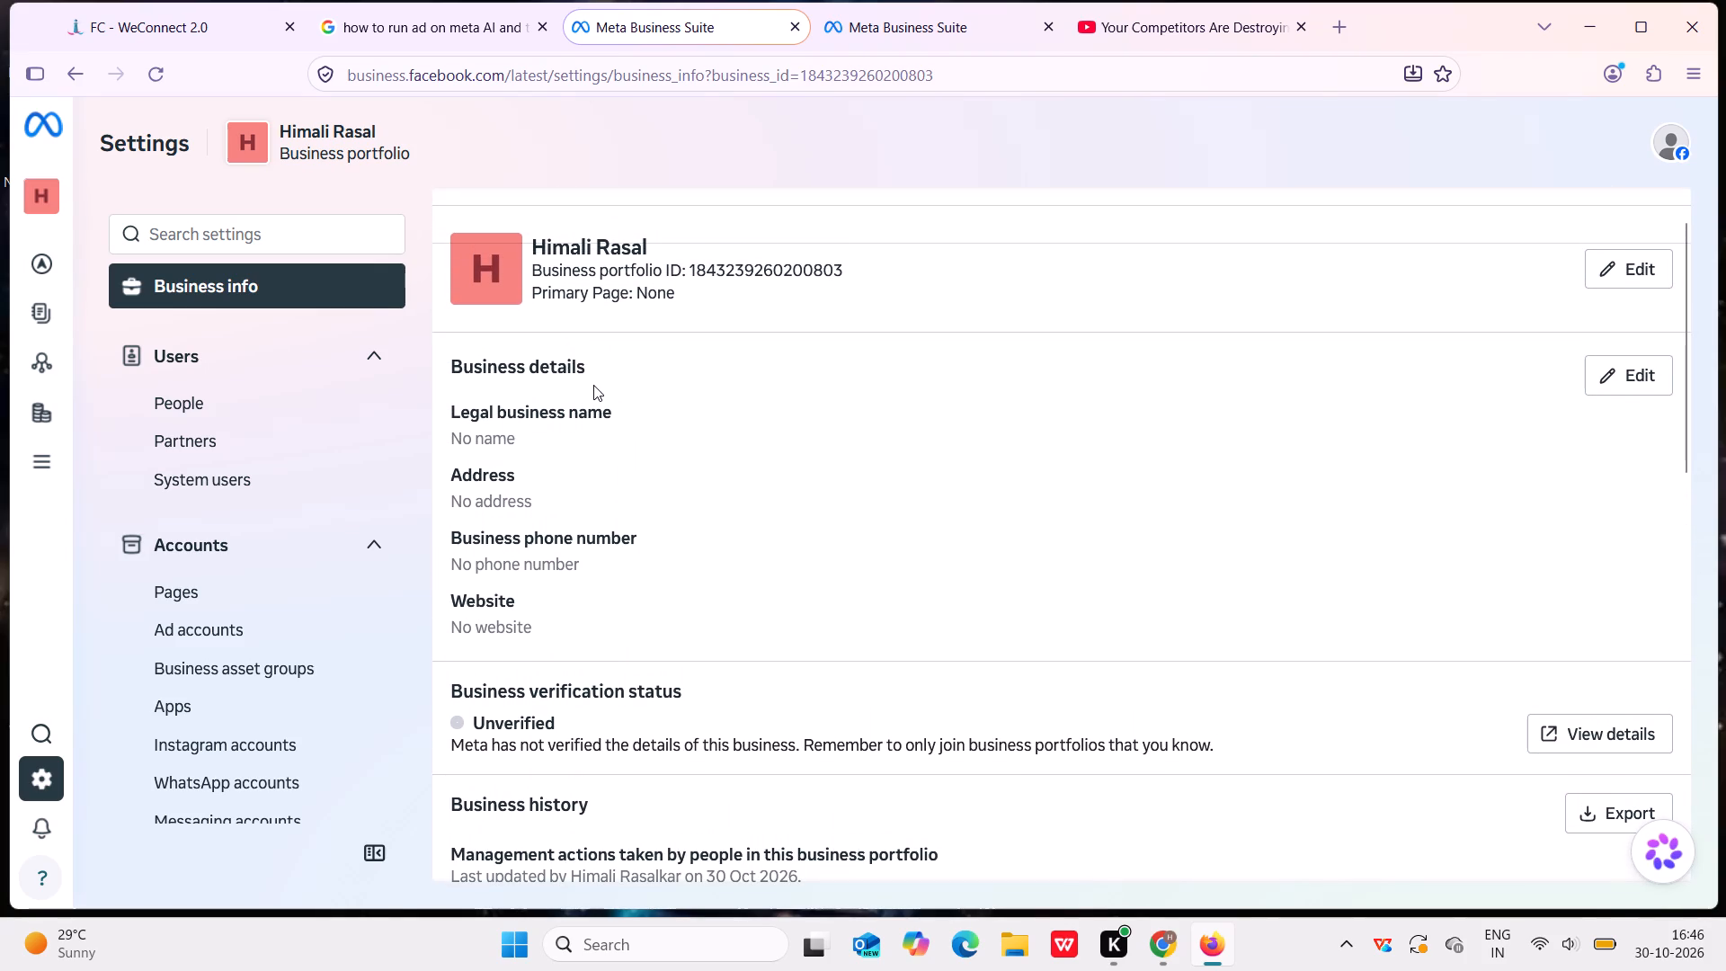
{"action": "left_click", "coordinate": [528, 441]}
{"action": "double_click", "coordinate": [485, 435]}
{"action": "left_click", "coordinate": [619, 457]}
{"action": "left_click", "coordinate": [495, 435]}
{"action": "scroll", "coordinate": [743, 436], "scroll_direction": "down", "scroll_amount": 2}
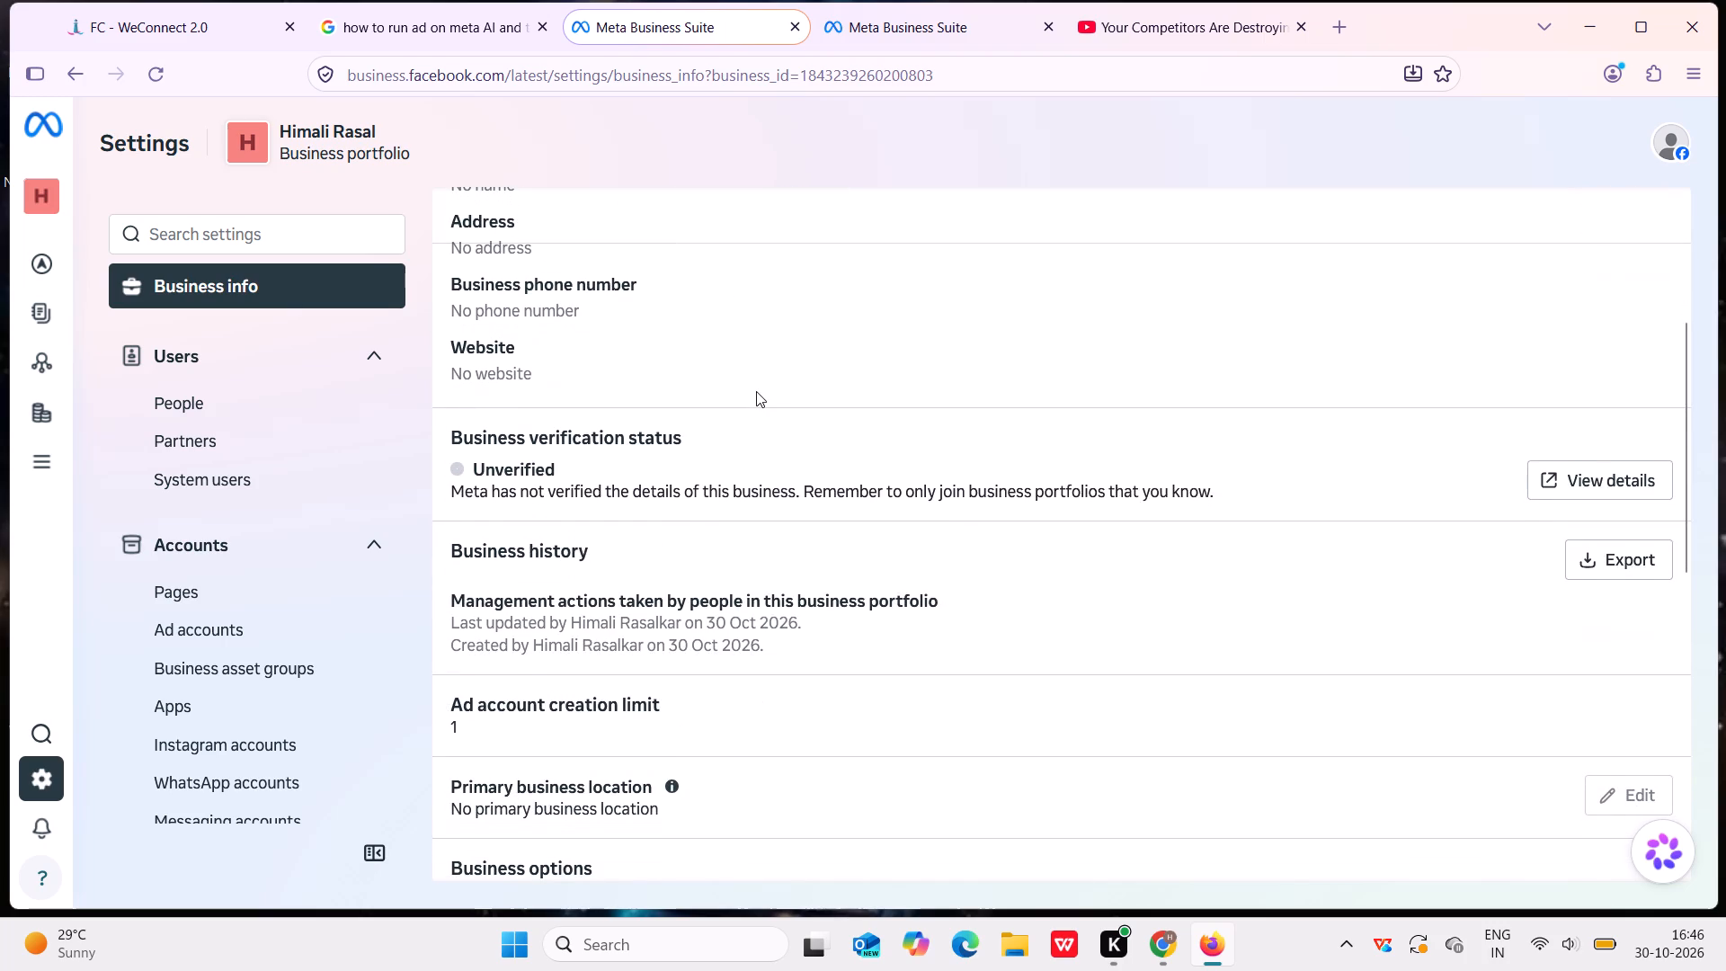
{"action": "scroll", "coordinate": [756, 391], "scroll_direction": "down", "scroll_amount": 3}
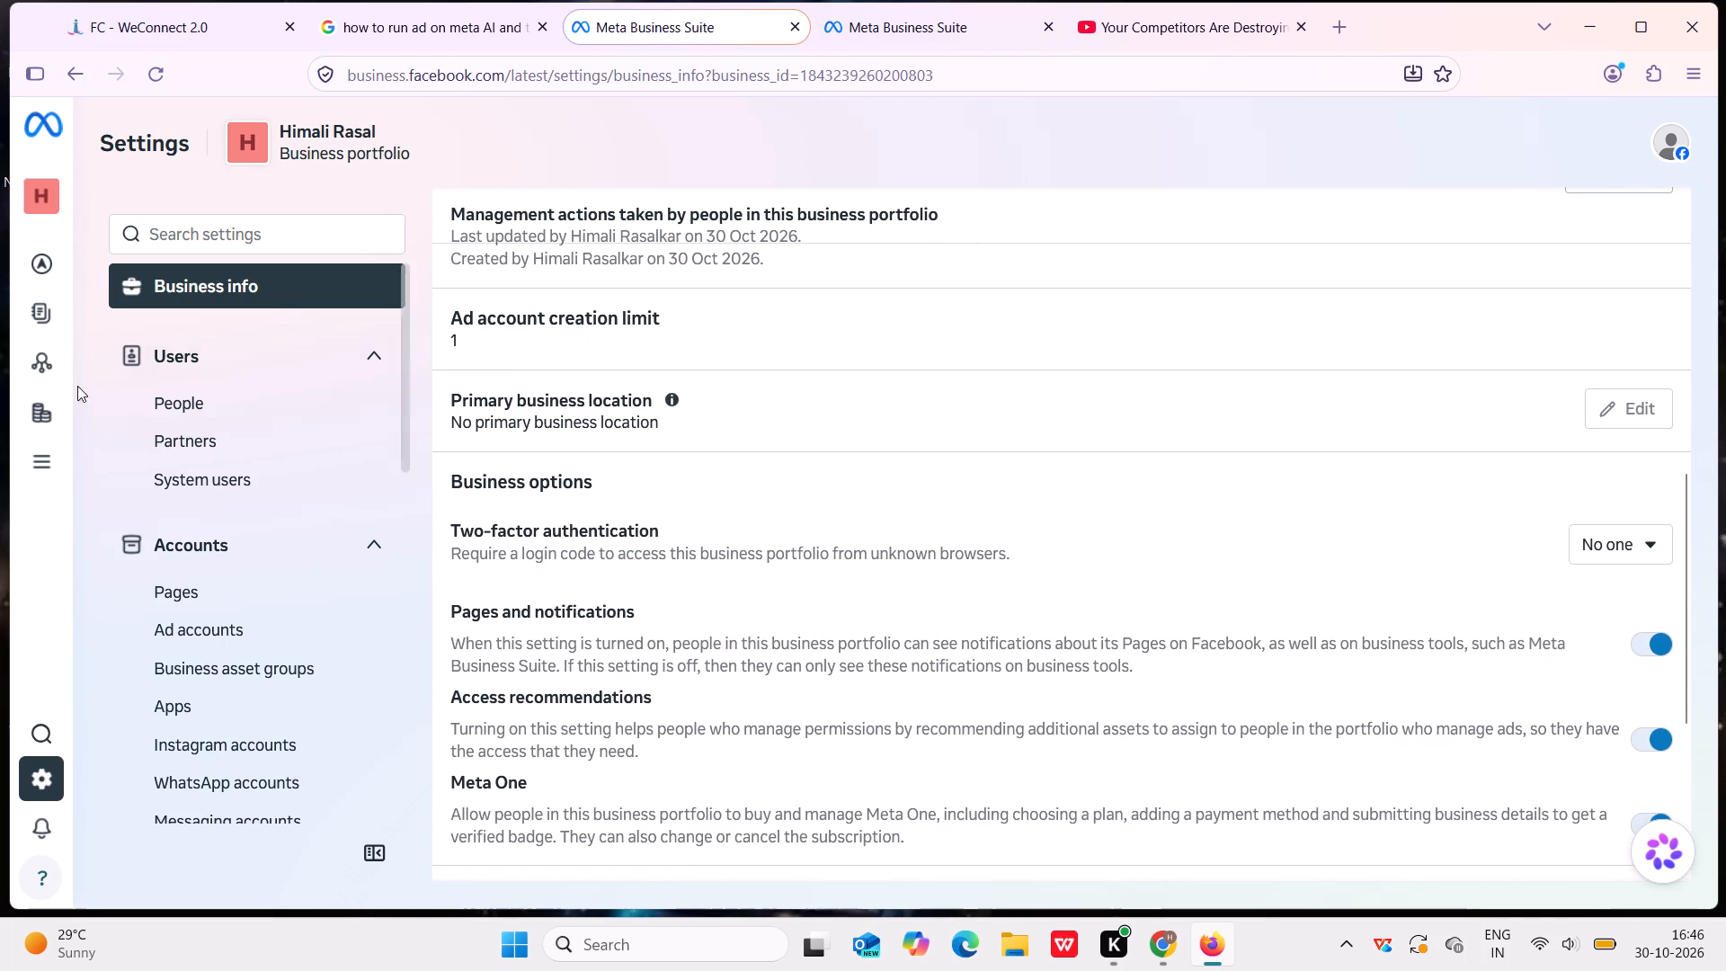
Open Billing & payments for the business portfolio.
{"action": "left_click", "coordinate": [35, 415]}
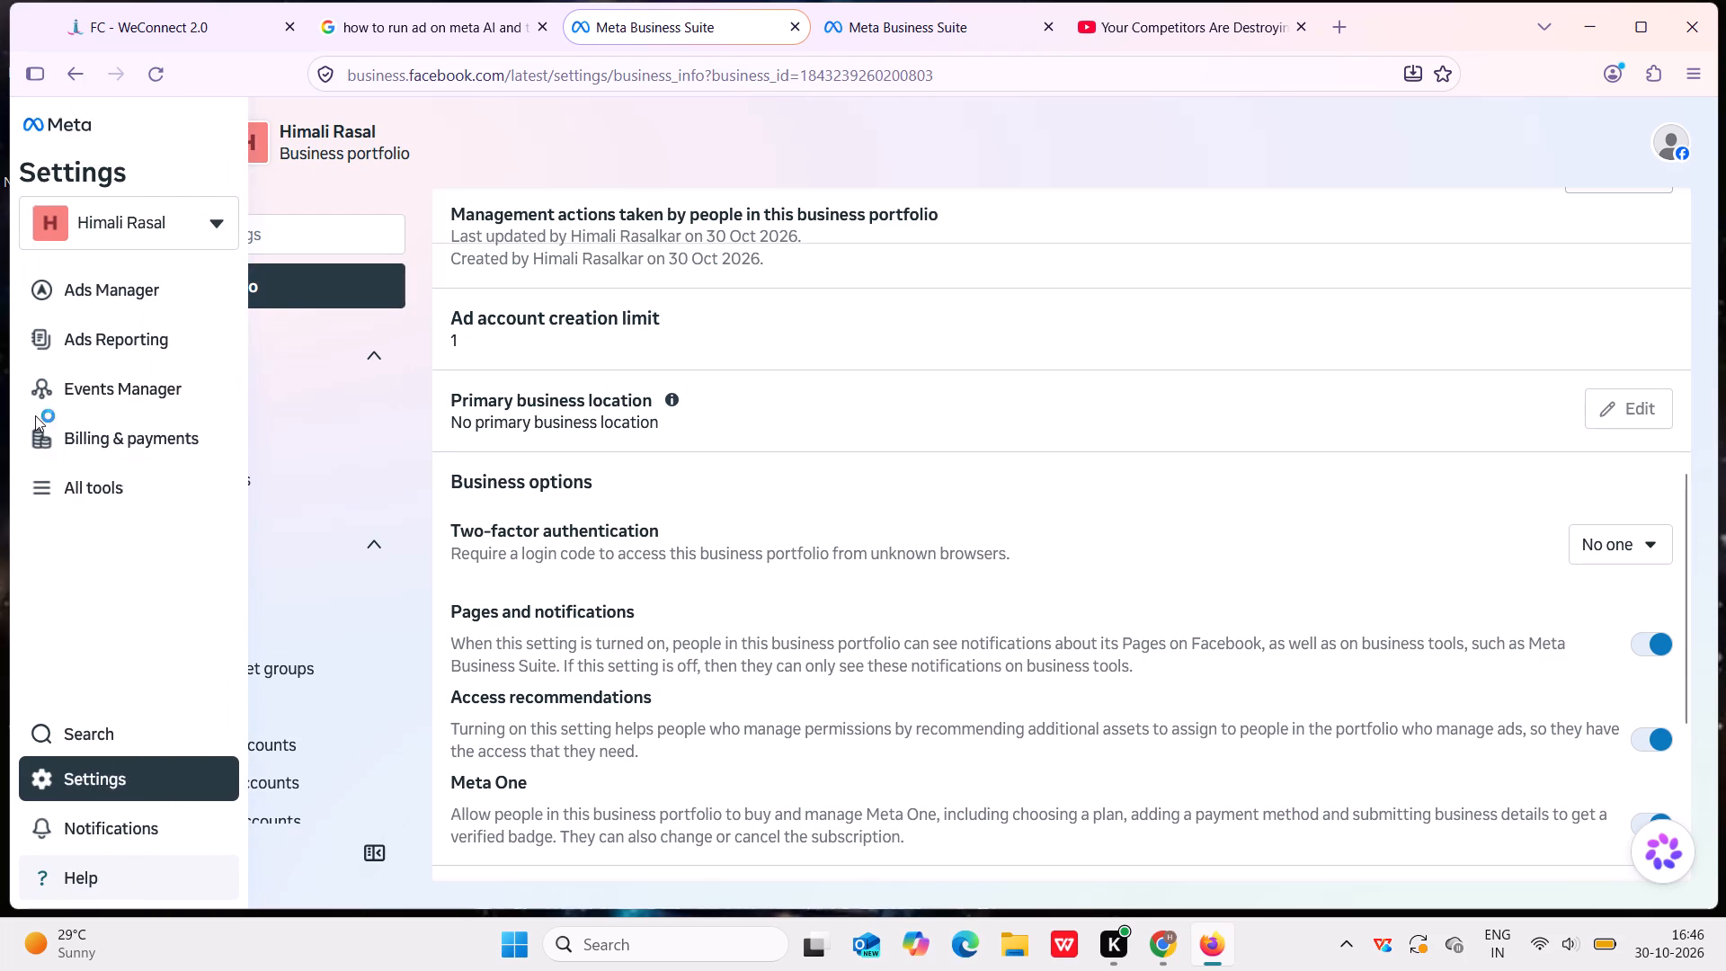
{"action": "left_click", "coordinate": [44, 431]}
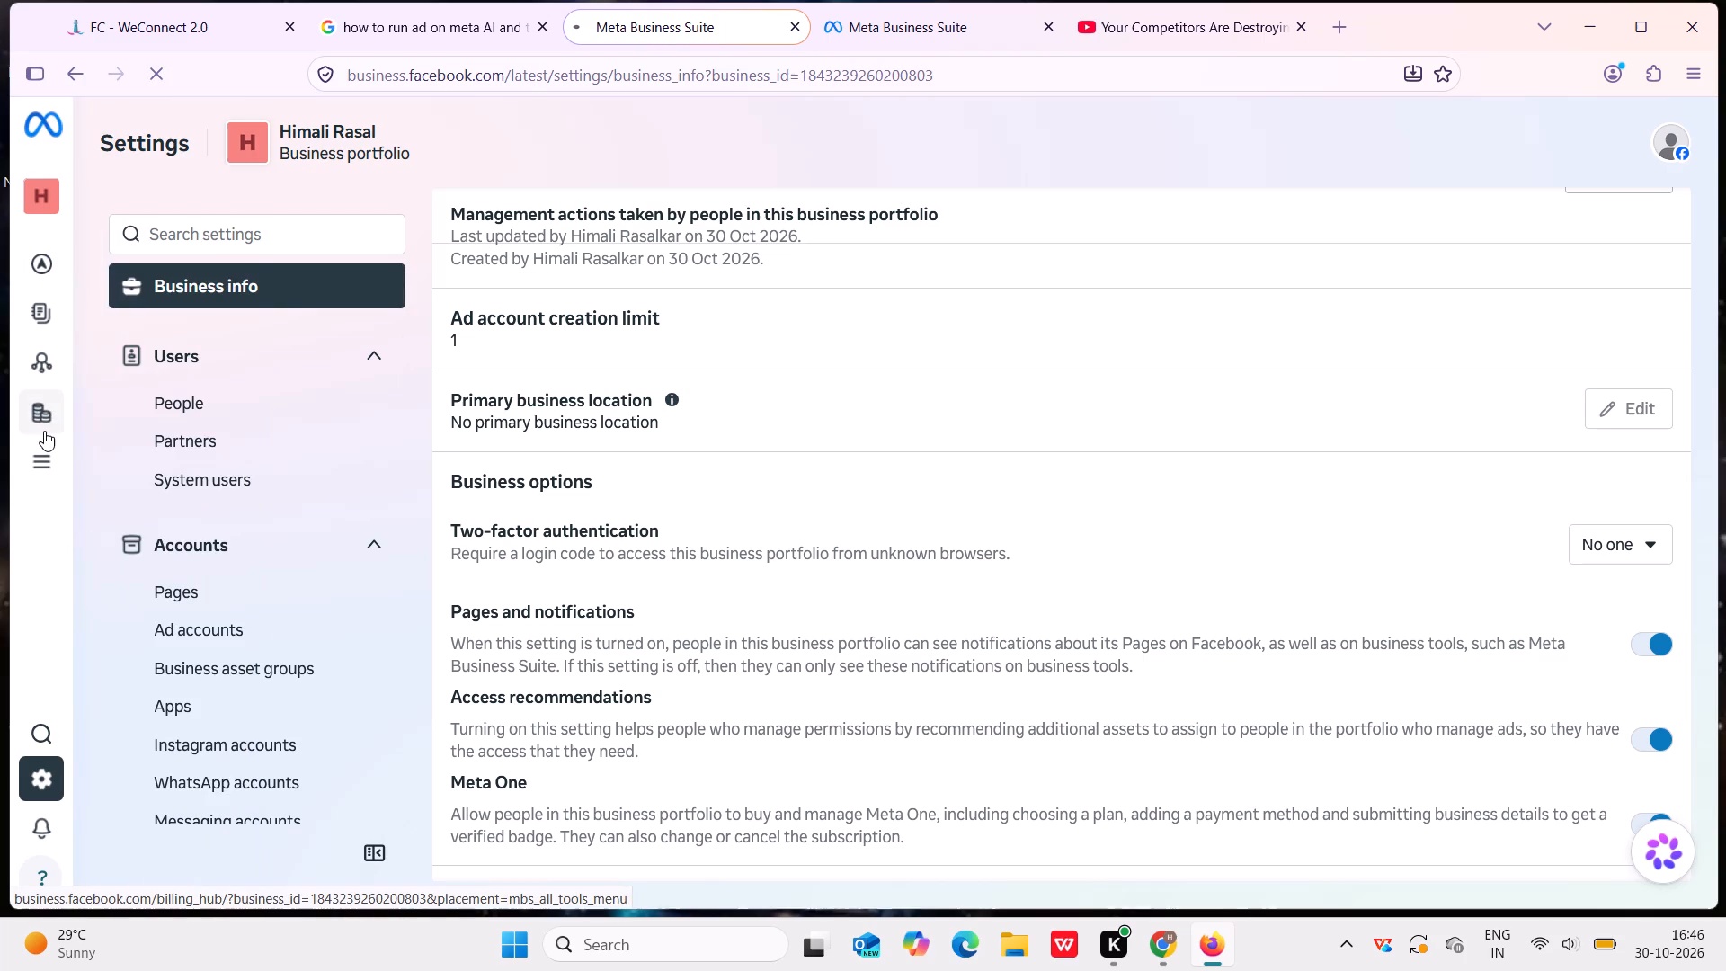
Open Events Manager and go from there to the Campaigns view in Ads Manager.
{"action": "left_click", "coordinate": [40, 359]}
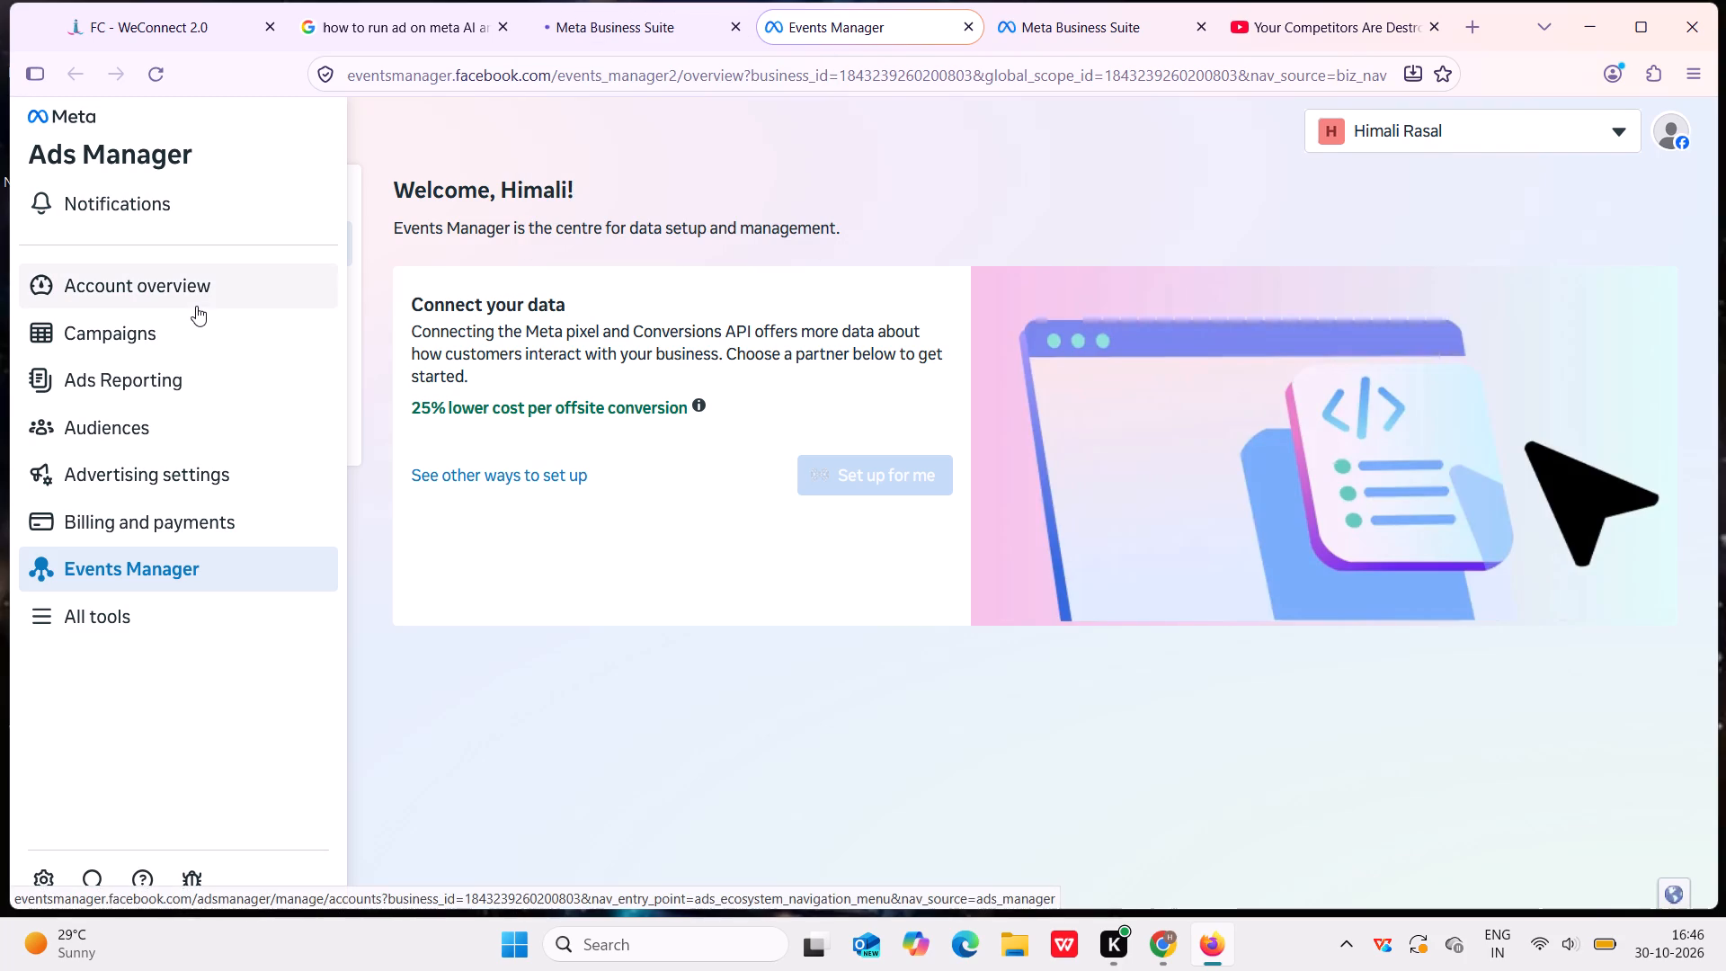
{"action": "double_click", "coordinate": [186, 341]}
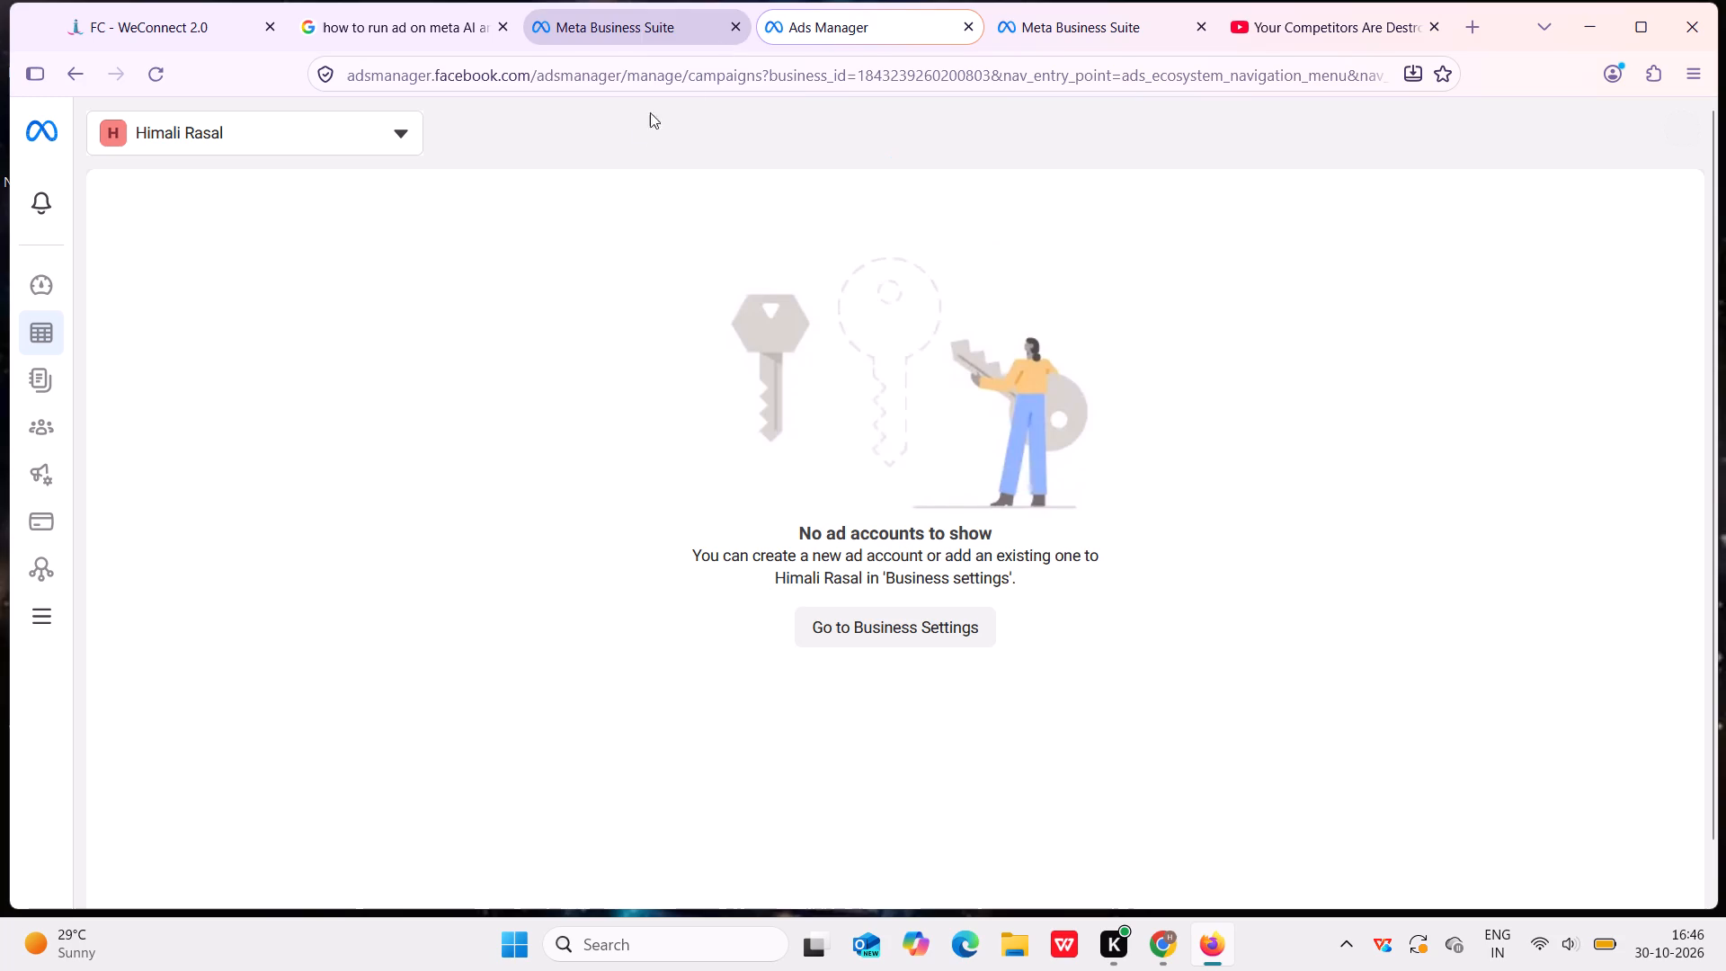
From the Business Suite home, go to the Ad accounts settings and start creating a new ad account, beginning with its name.
{"action": "left_click", "coordinate": [1106, 31]}
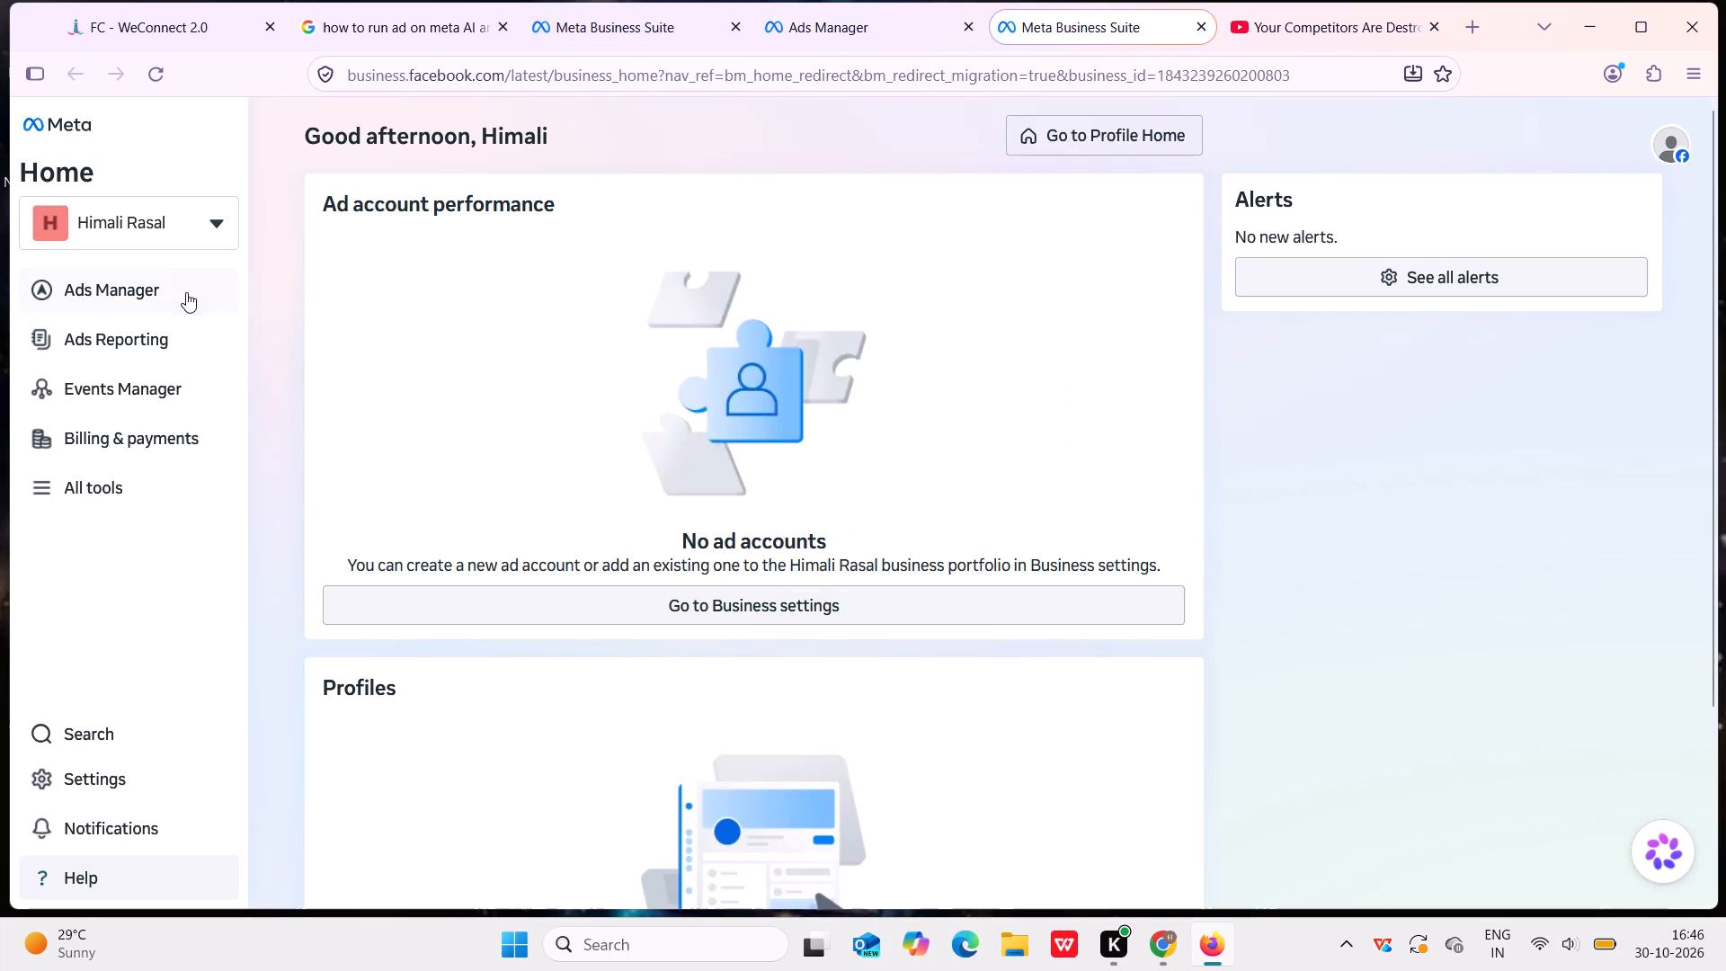
{"action": "double_click", "coordinate": [181, 284]}
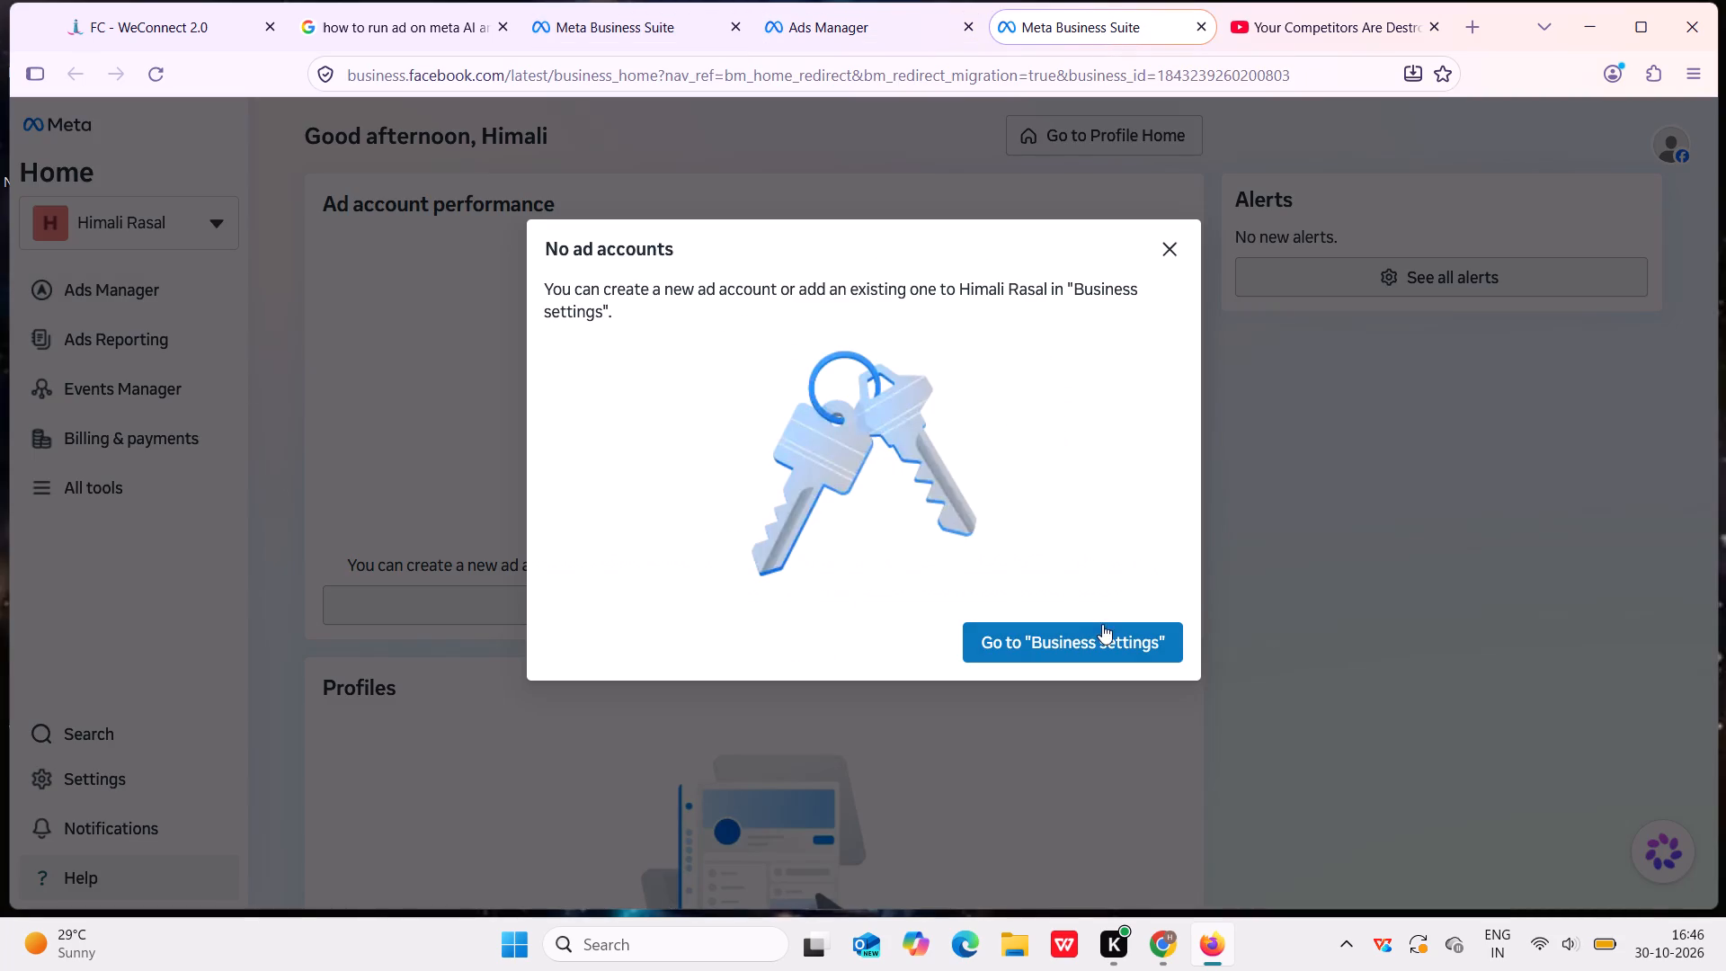
{"action": "left_click", "coordinate": [1104, 638]}
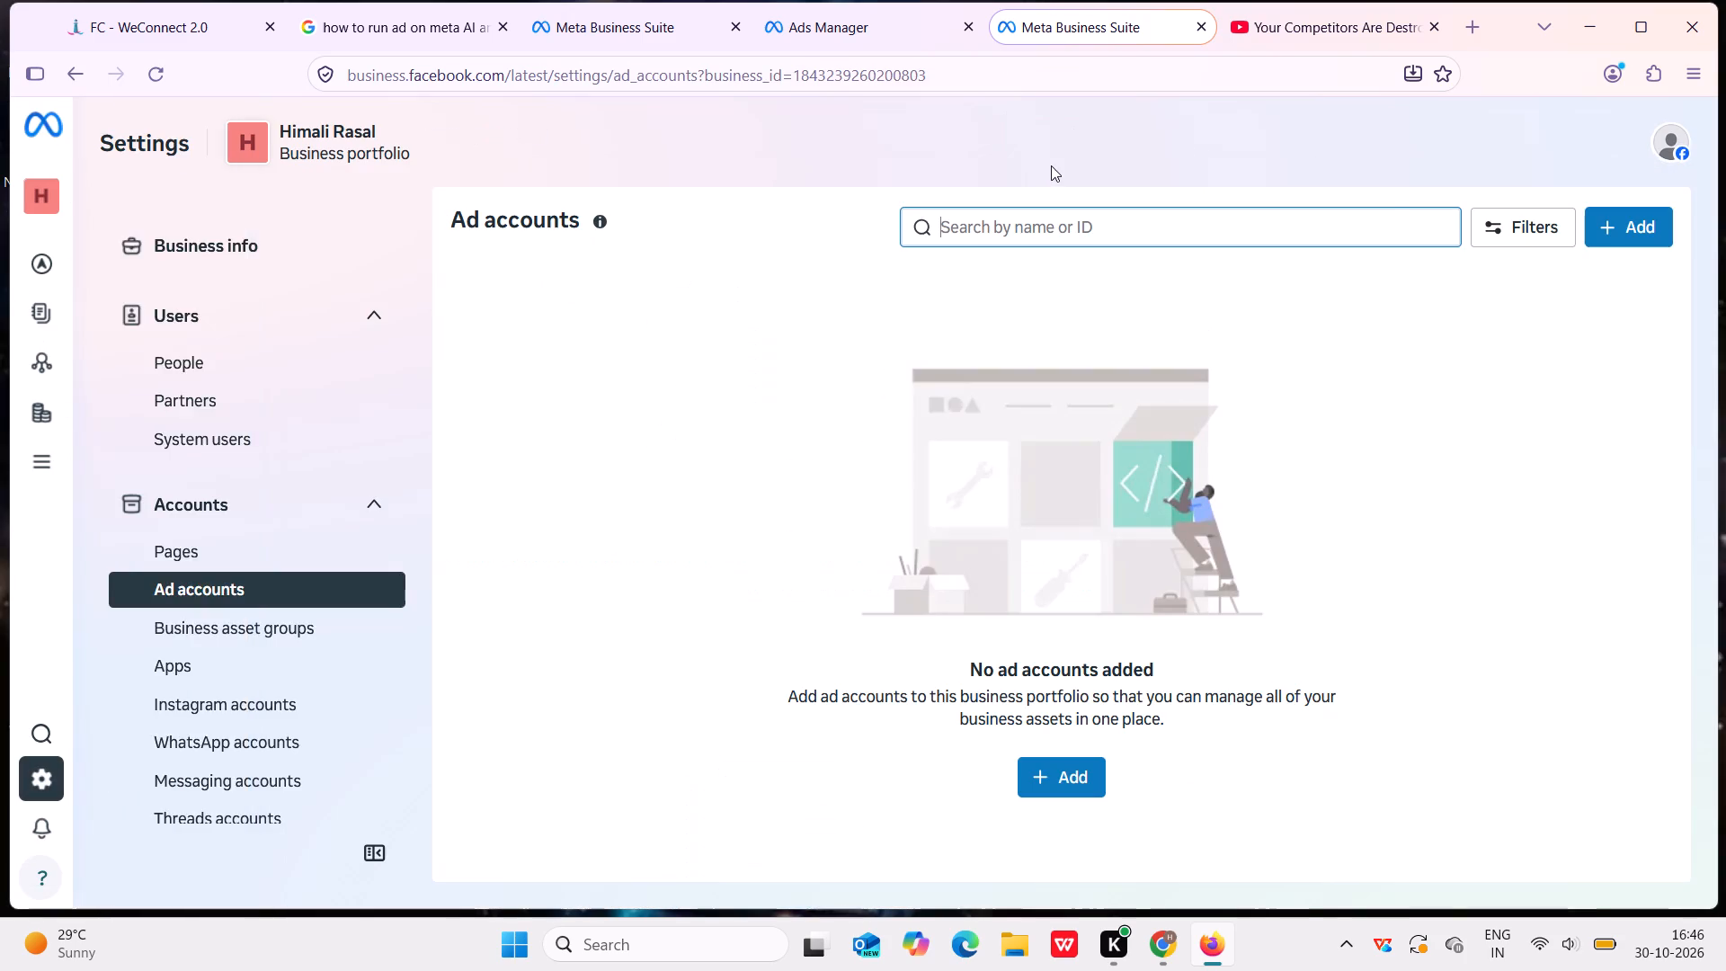
{"action": "left_click", "coordinate": [1631, 218]}
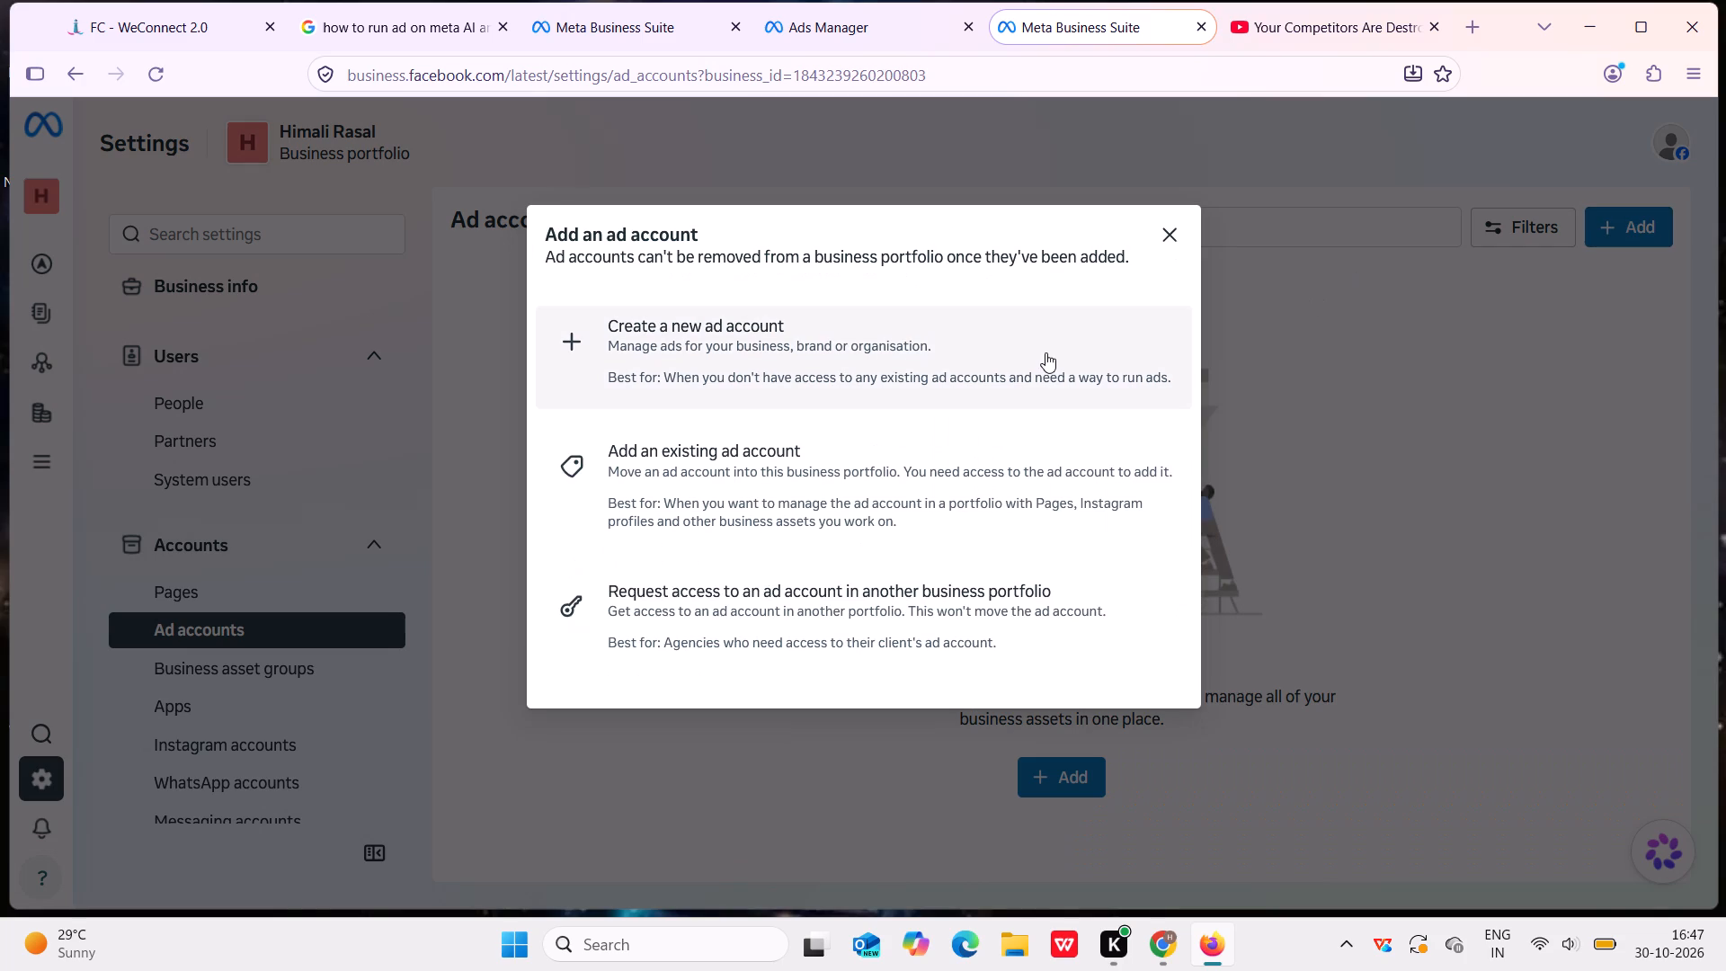
{"action": "left_click", "coordinate": [972, 378]}
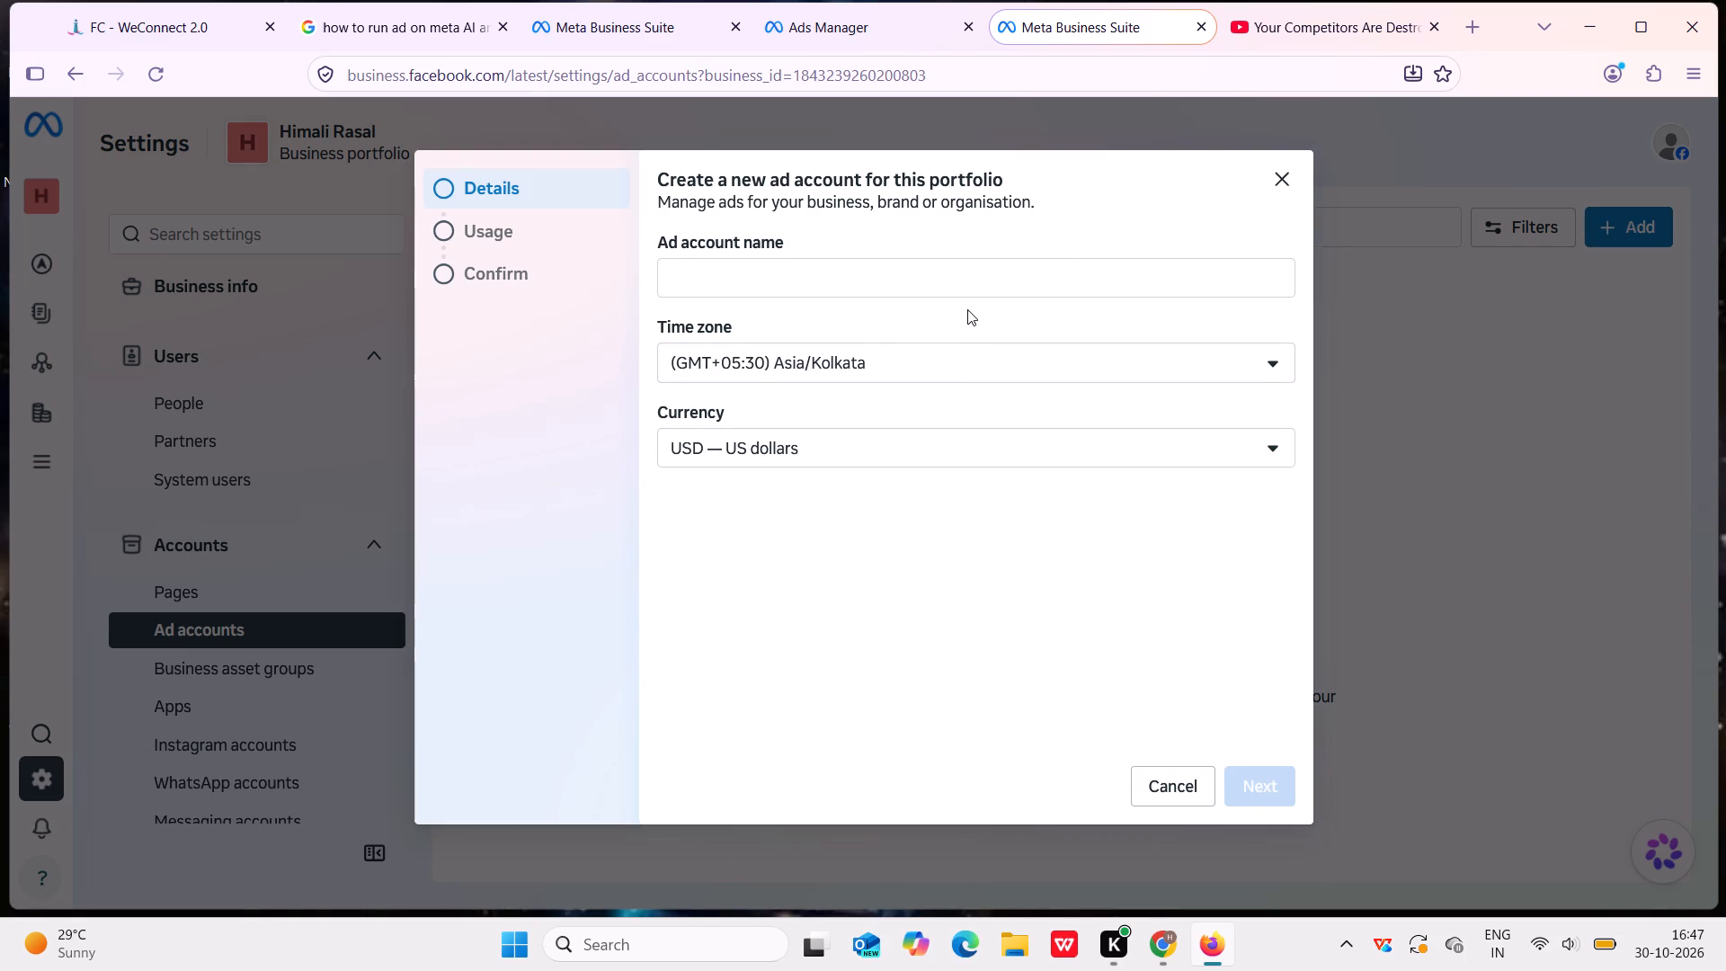
{"action": "left_click", "coordinate": [965, 272]}
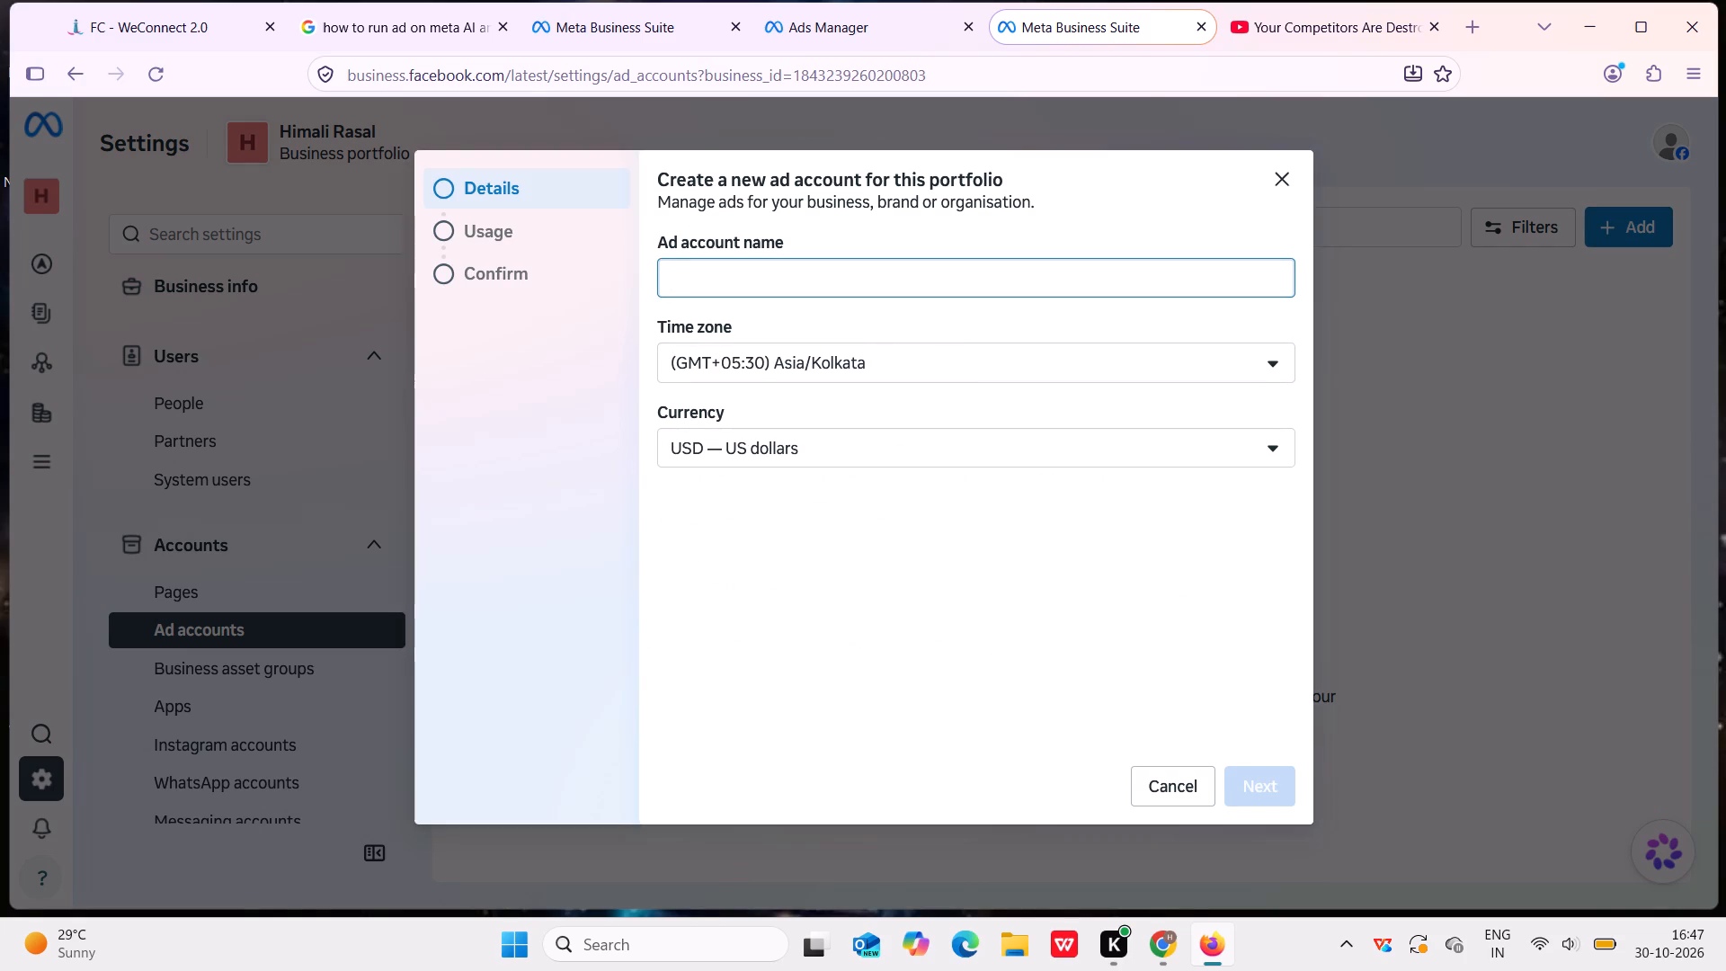
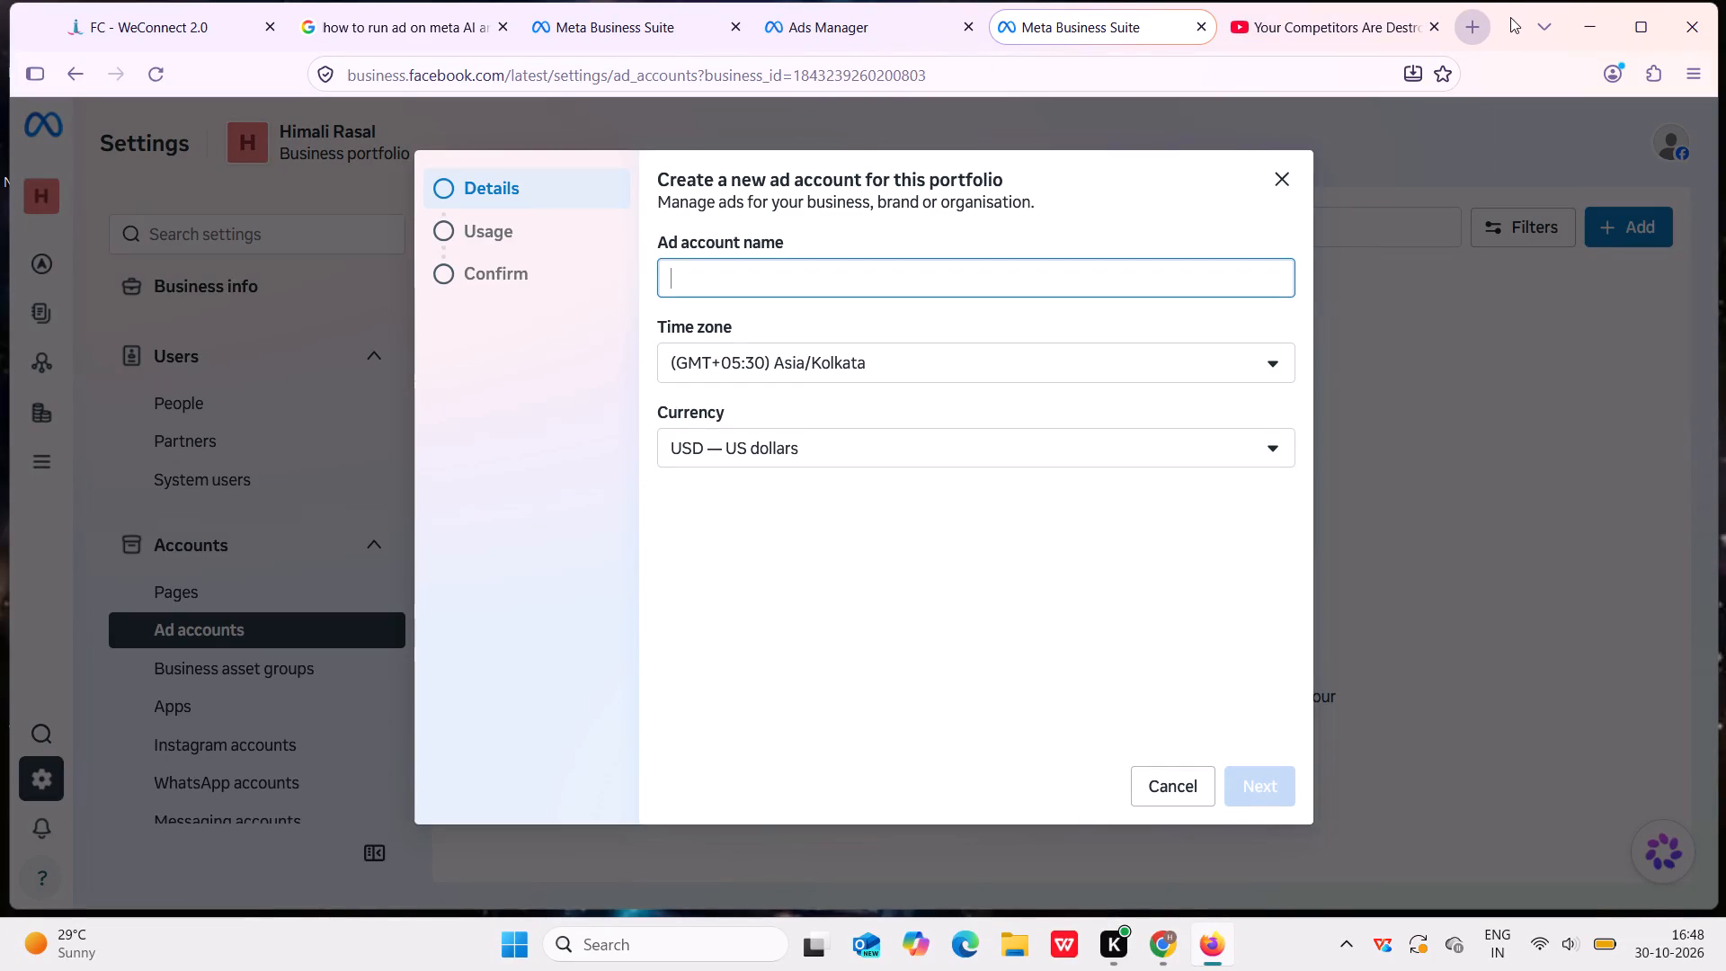
Open Facebook in a new browser tab and go from its home feed to Ads Manager.
{"action": "left_click", "coordinate": [1481, 17]}
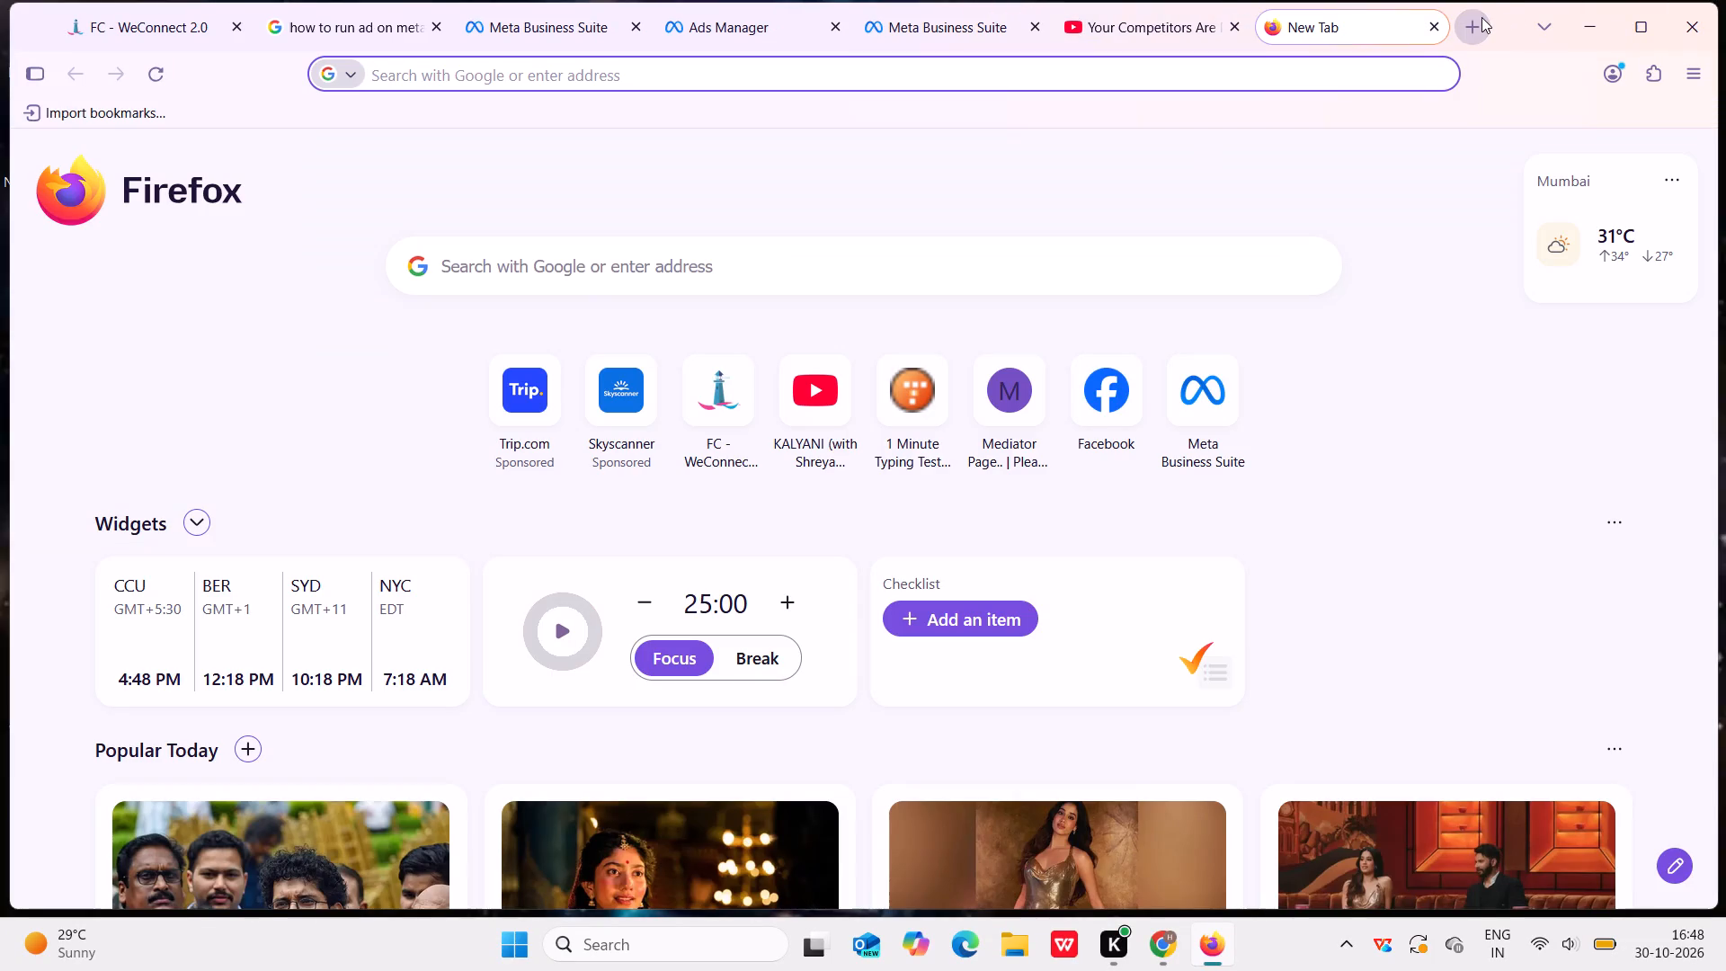
{"action": "left_click", "coordinate": [1095, 380]}
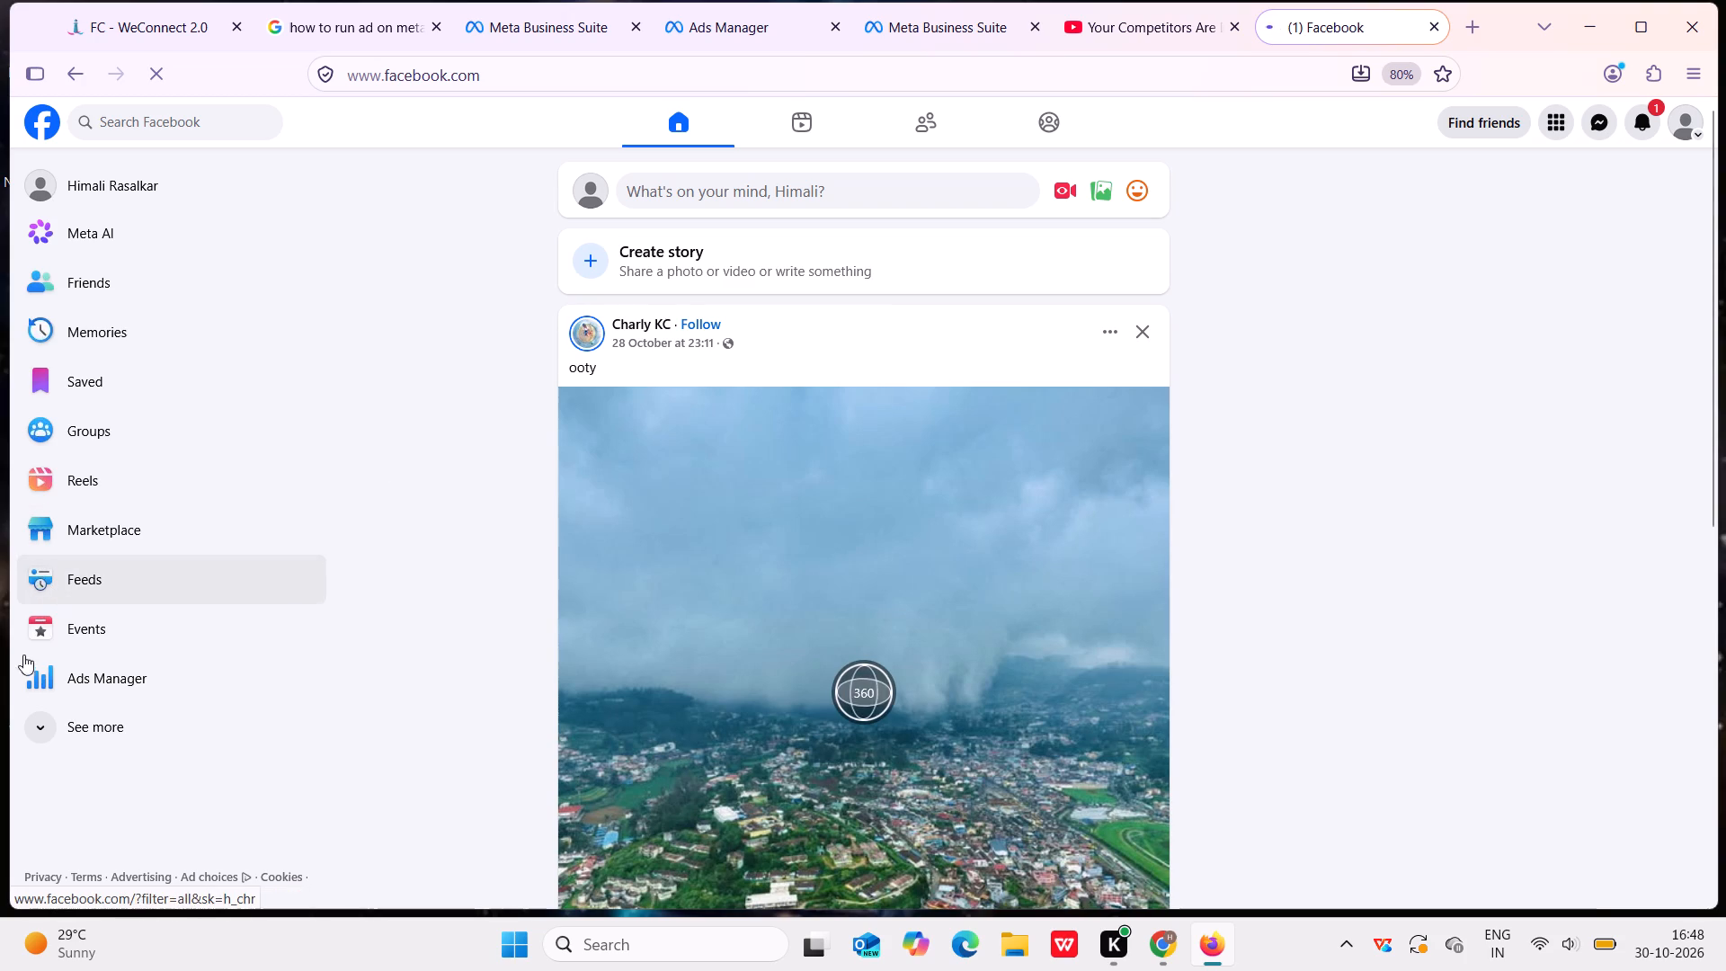
{"action": "left_click", "coordinate": [67, 682]}
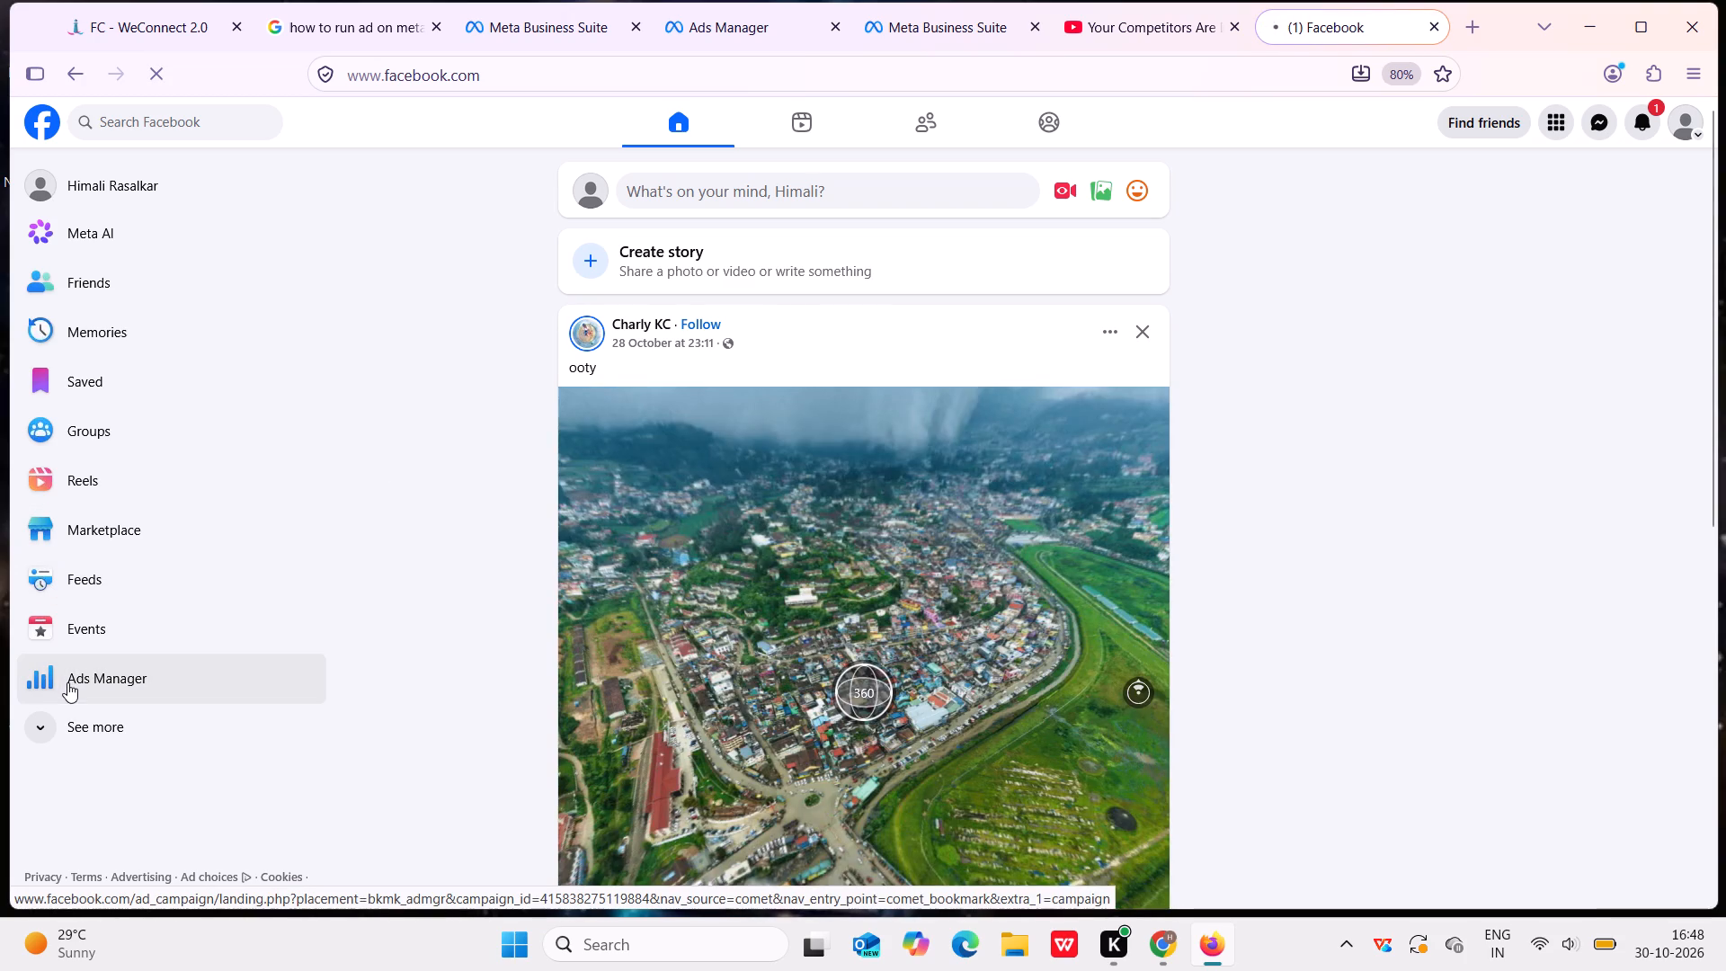
{"action": "double_click", "coordinate": [67, 682]}
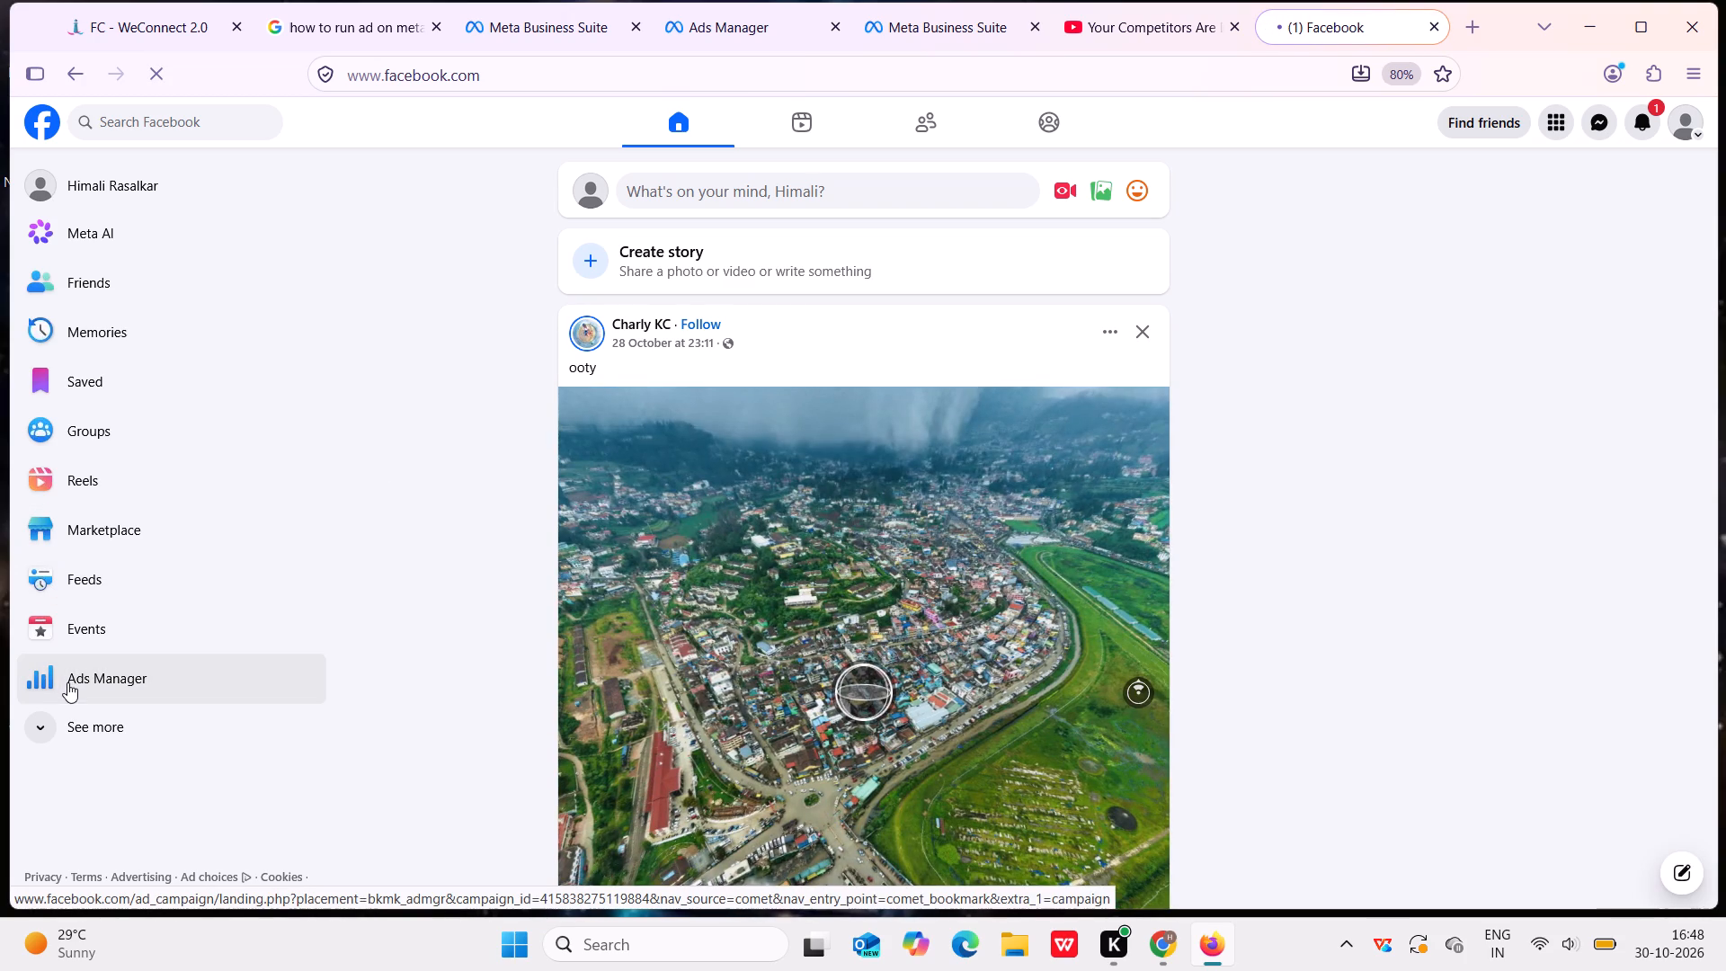
{"action": "double_click", "coordinate": [67, 682]}
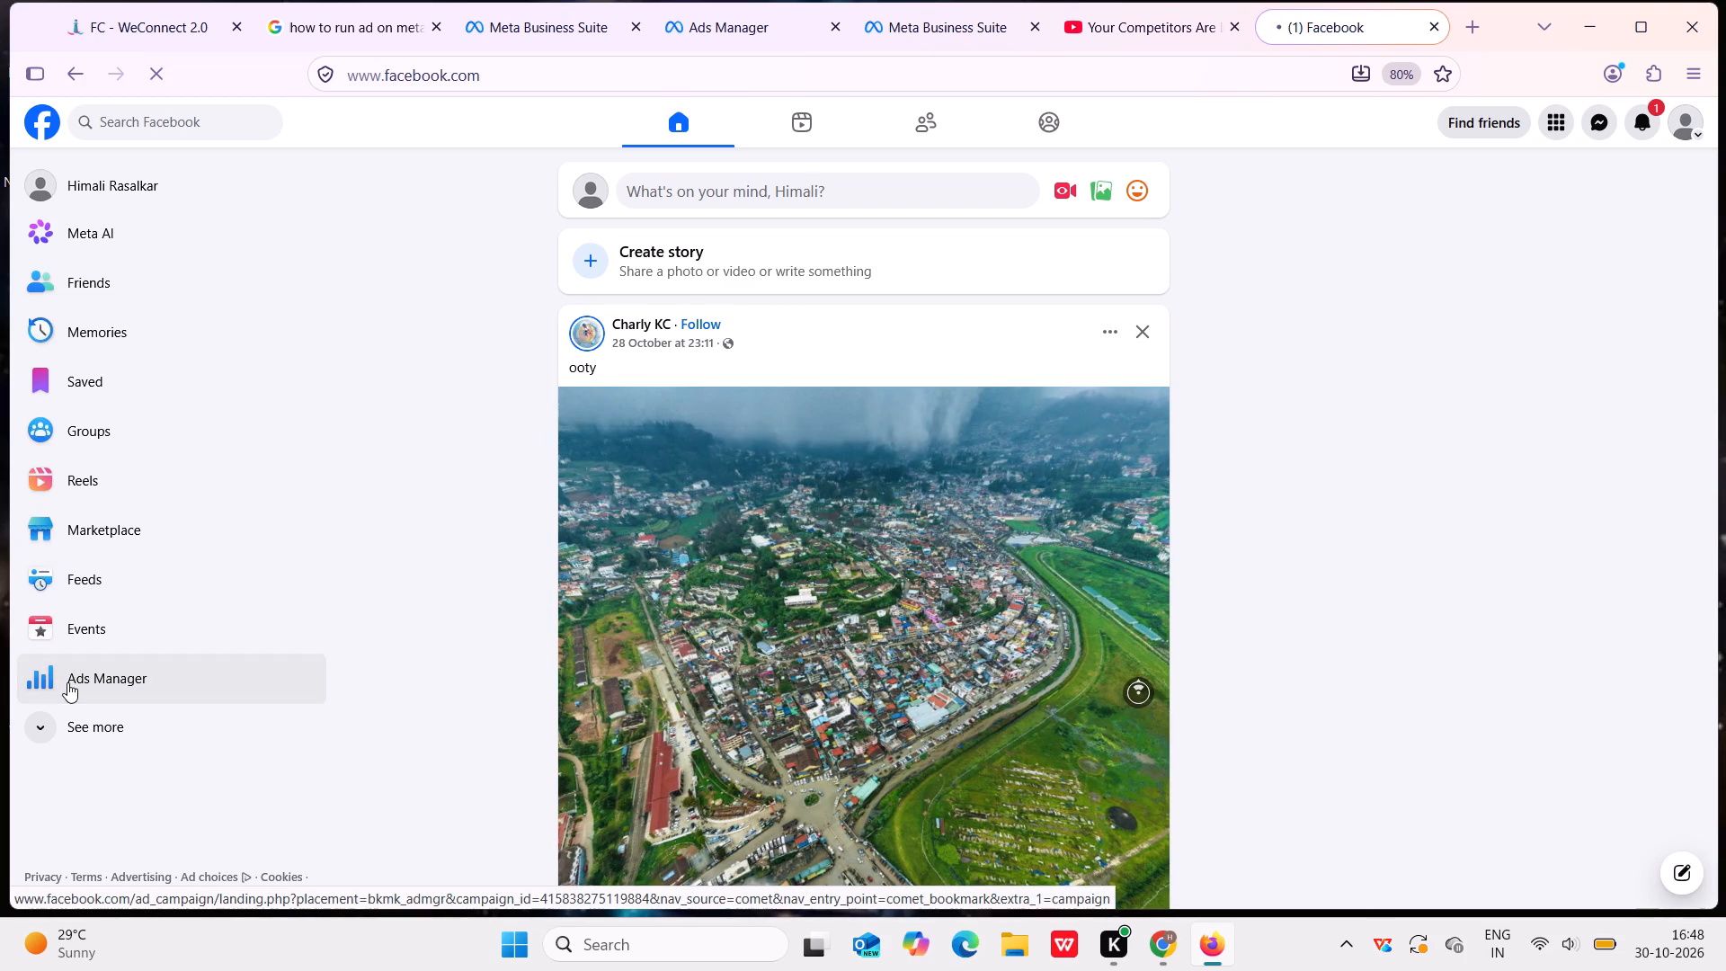
{"action": "left_click", "coordinate": [67, 682]}
{"action": "left_click", "coordinate": [99, 682]}
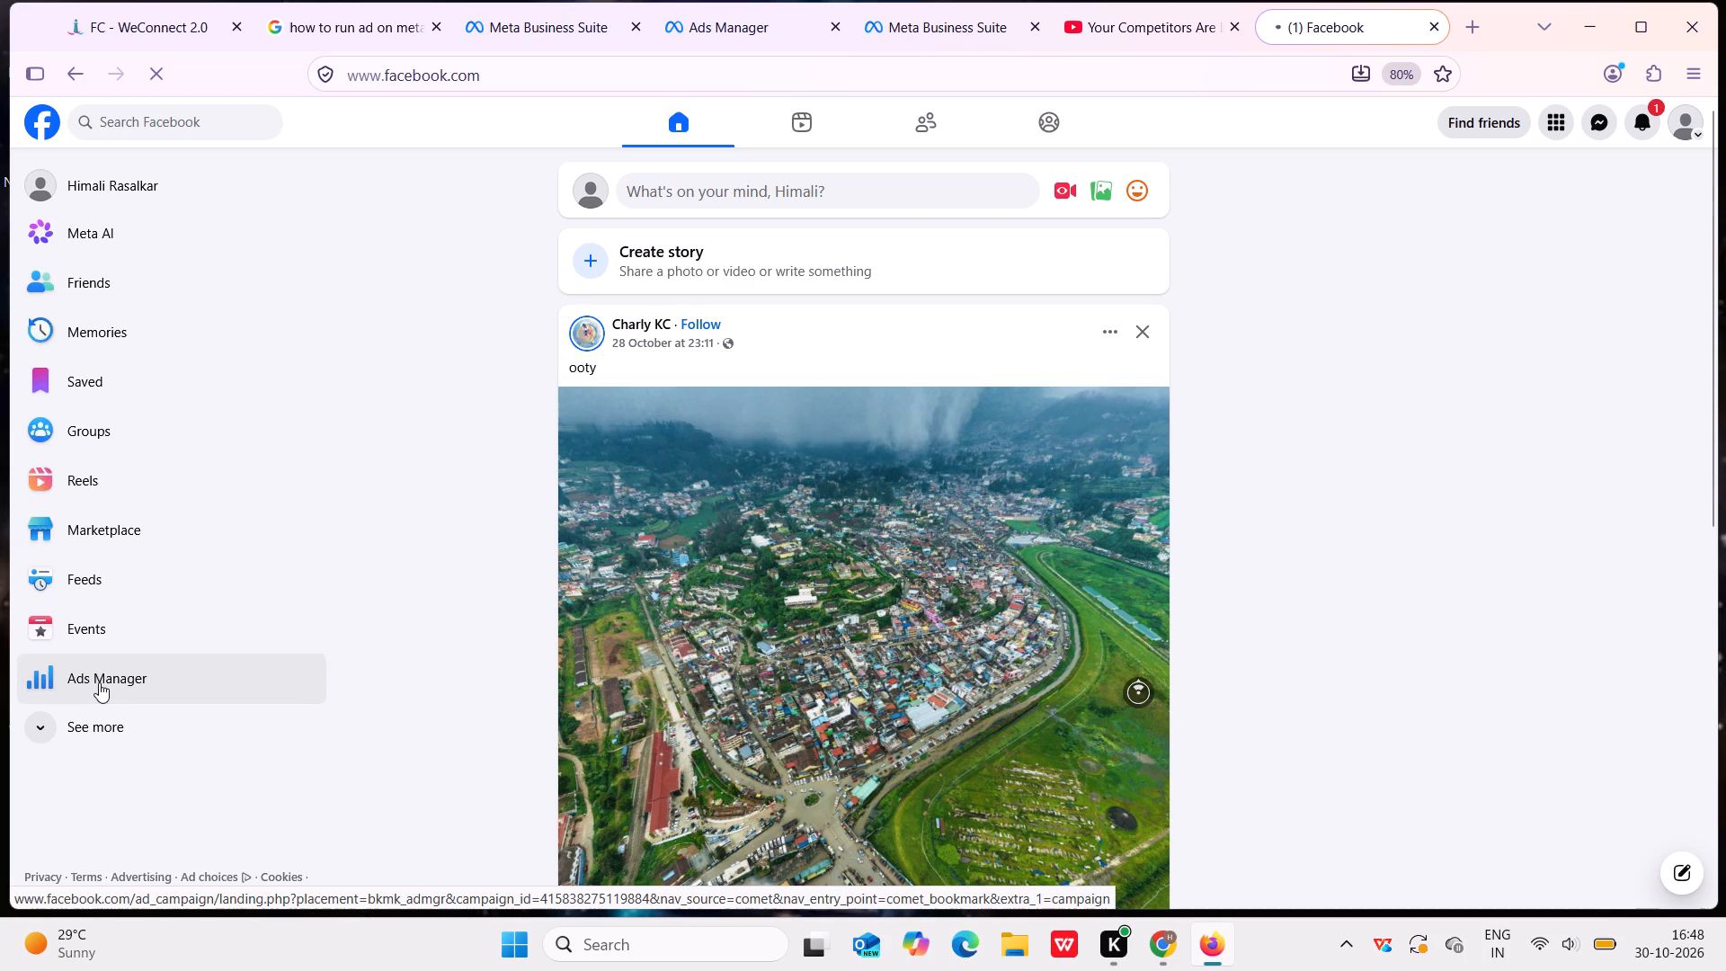
{"action": "double_click", "coordinate": [99, 682]}
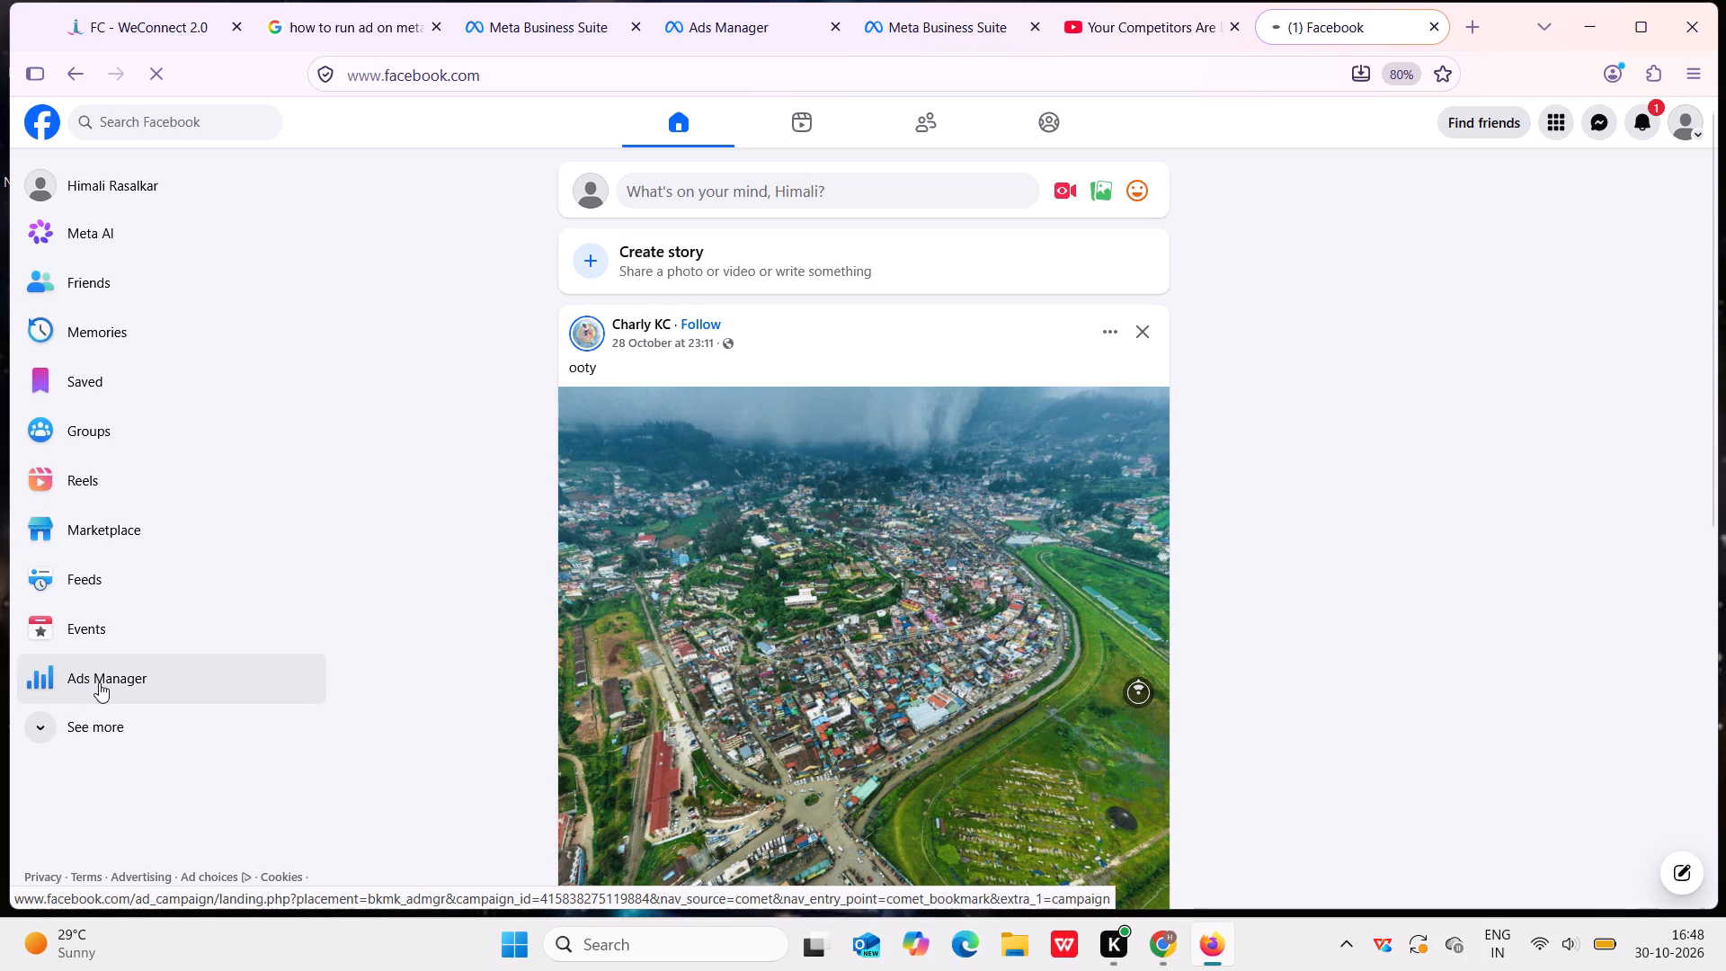
{"action": "triple_click", "coordinate": [99, 682]}
{"action": "triple_click", "coordinate": [99, 682]}
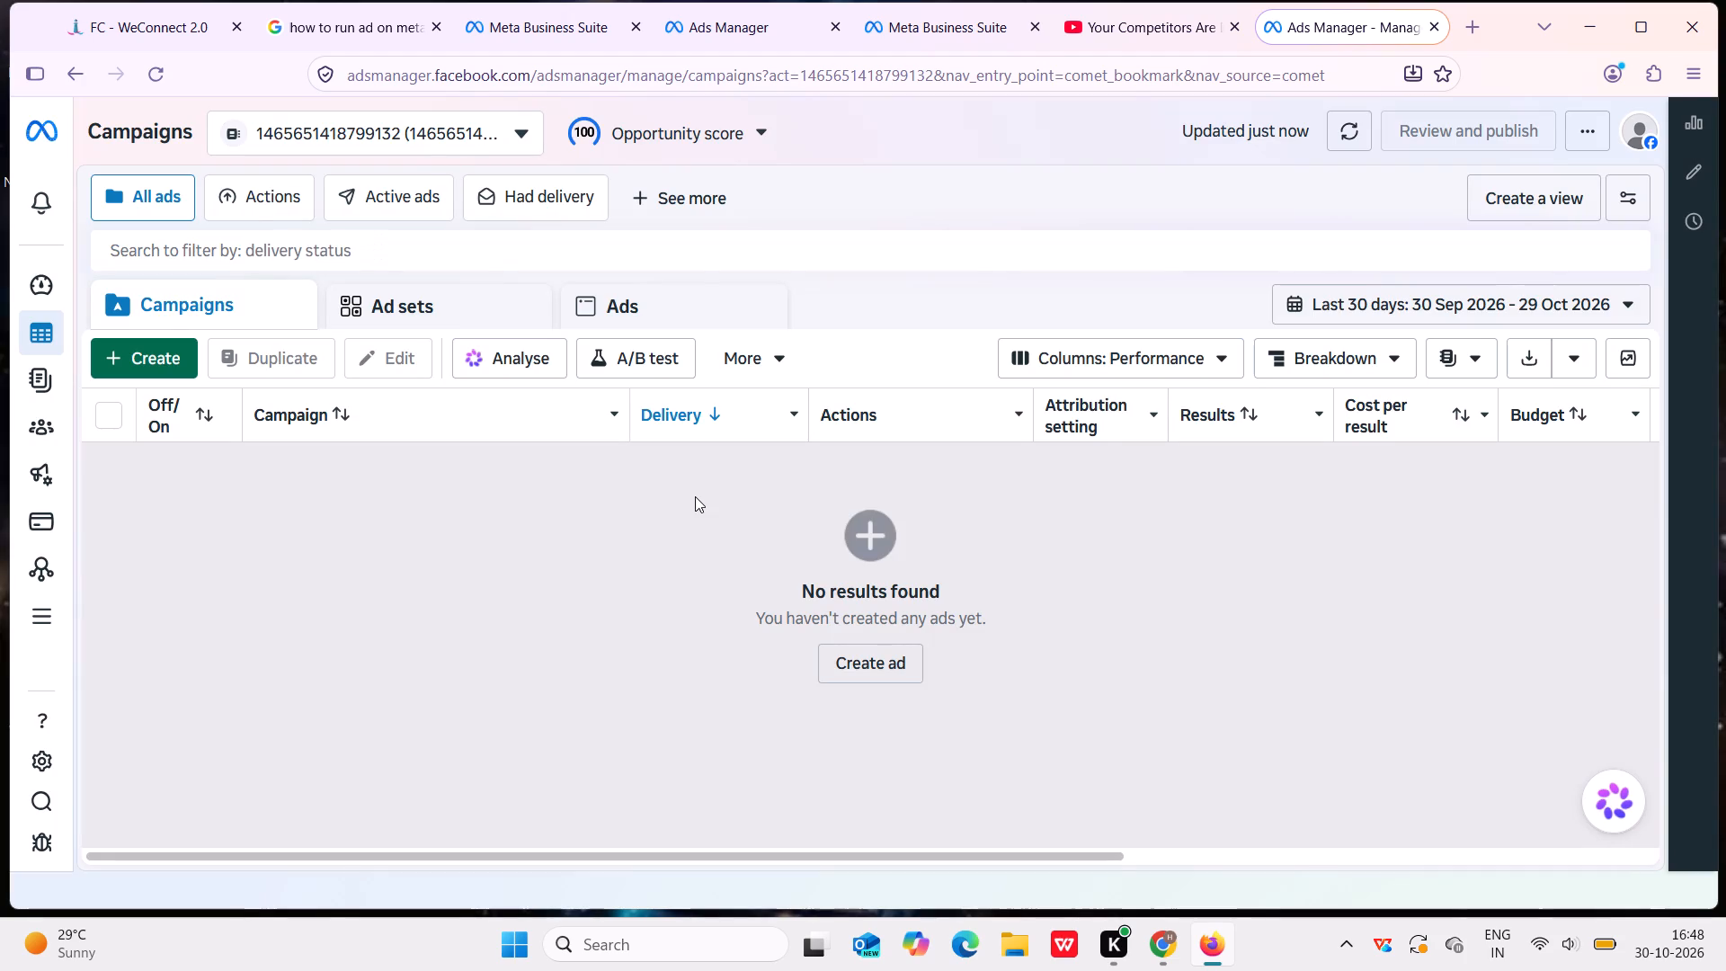
Start a new ad campaign from the empty Campaigns view with the Sales objective and the Auction buying type.
{"action": "left_click", "coordinate": [855, 668]}
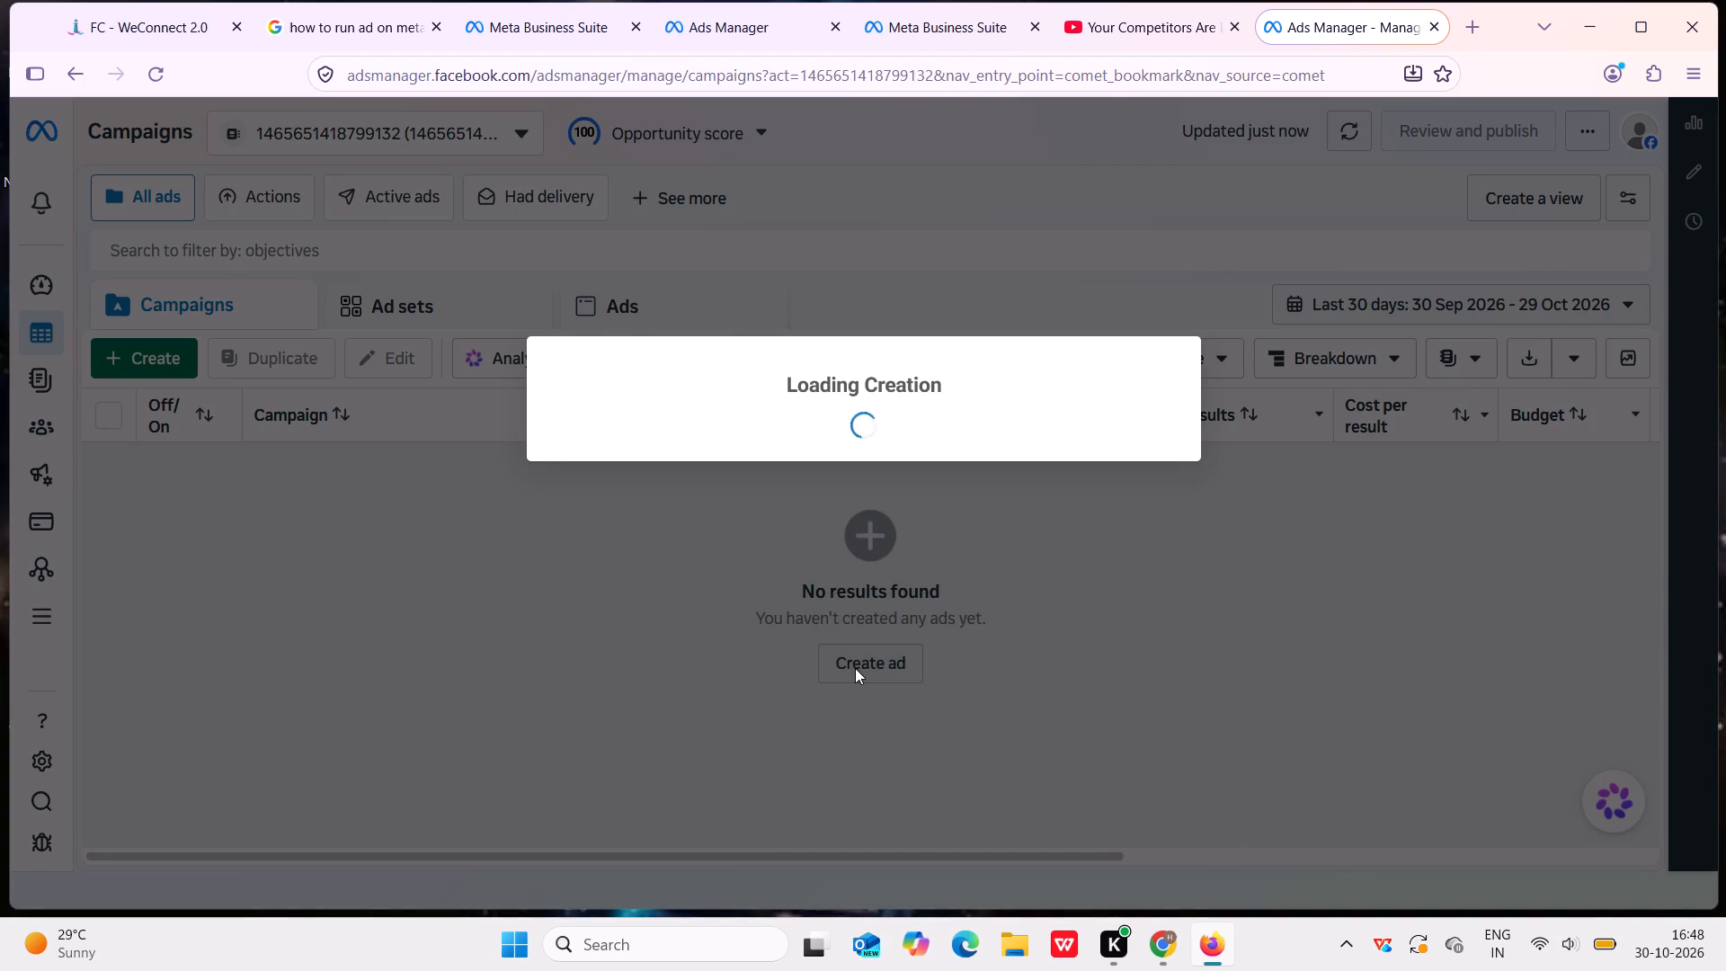
{"action": "left_click", "coordinate": [855, 668]}
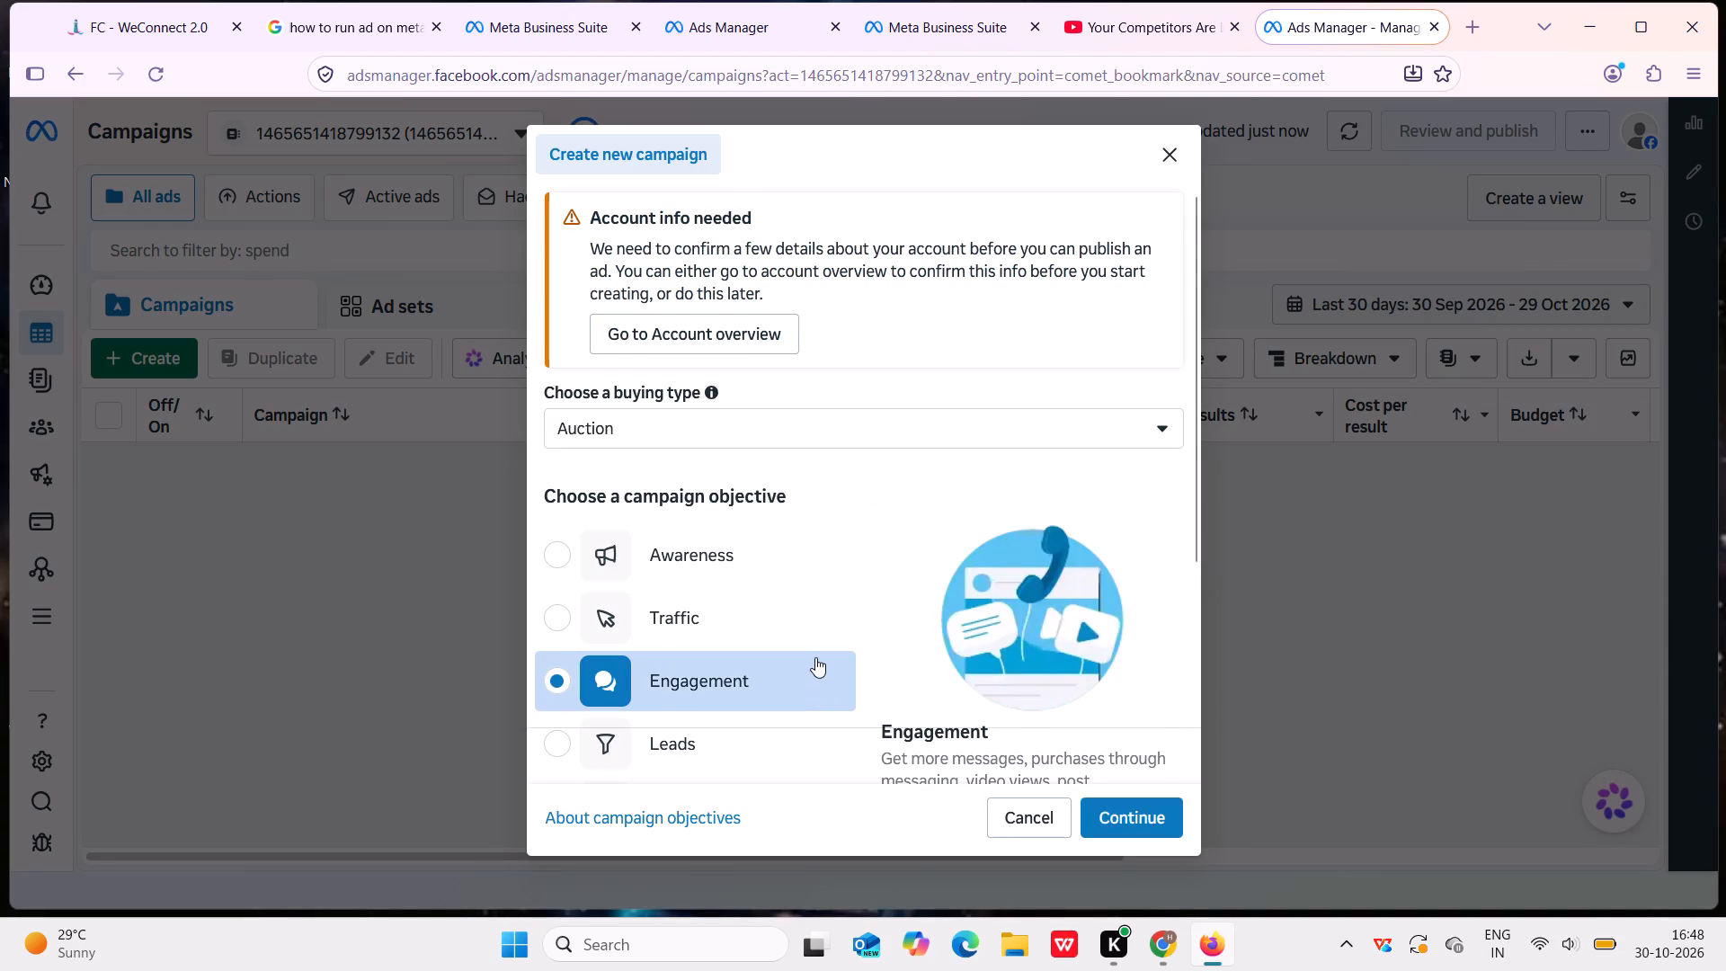
{"action": "scroll", "coordinate": [815, 657], "scroll_direction": "down", "scroll_amount": 4}
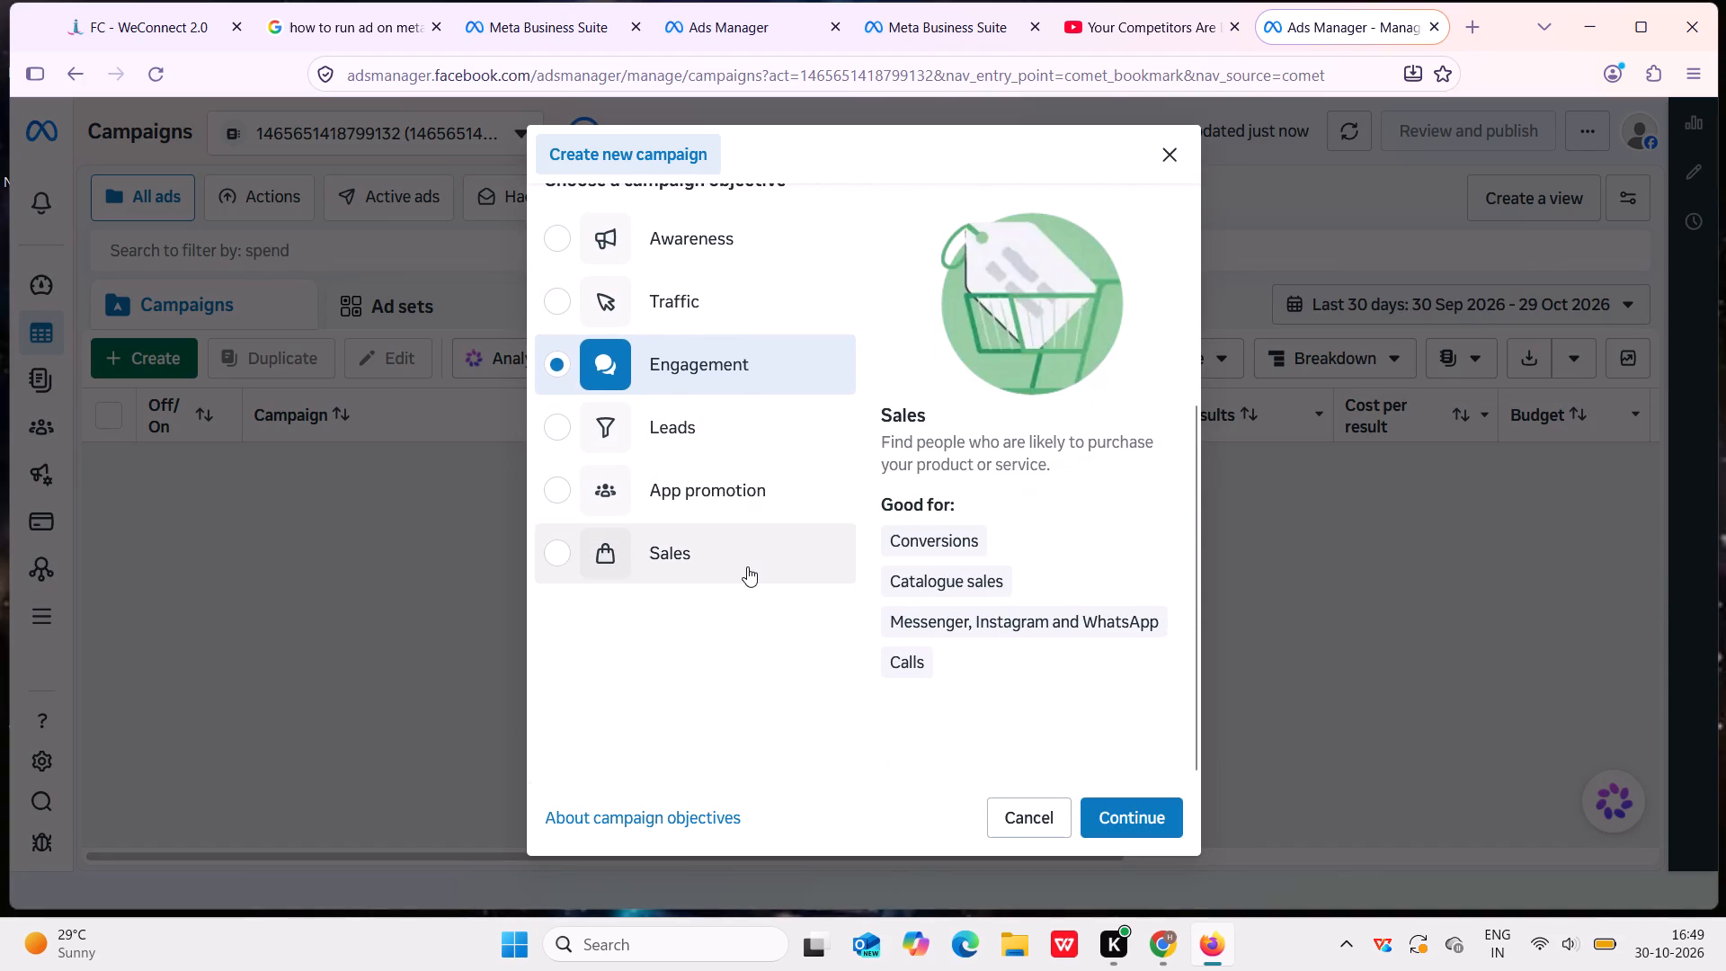
{"action": "left_click", "coordinate": [747, 566]}
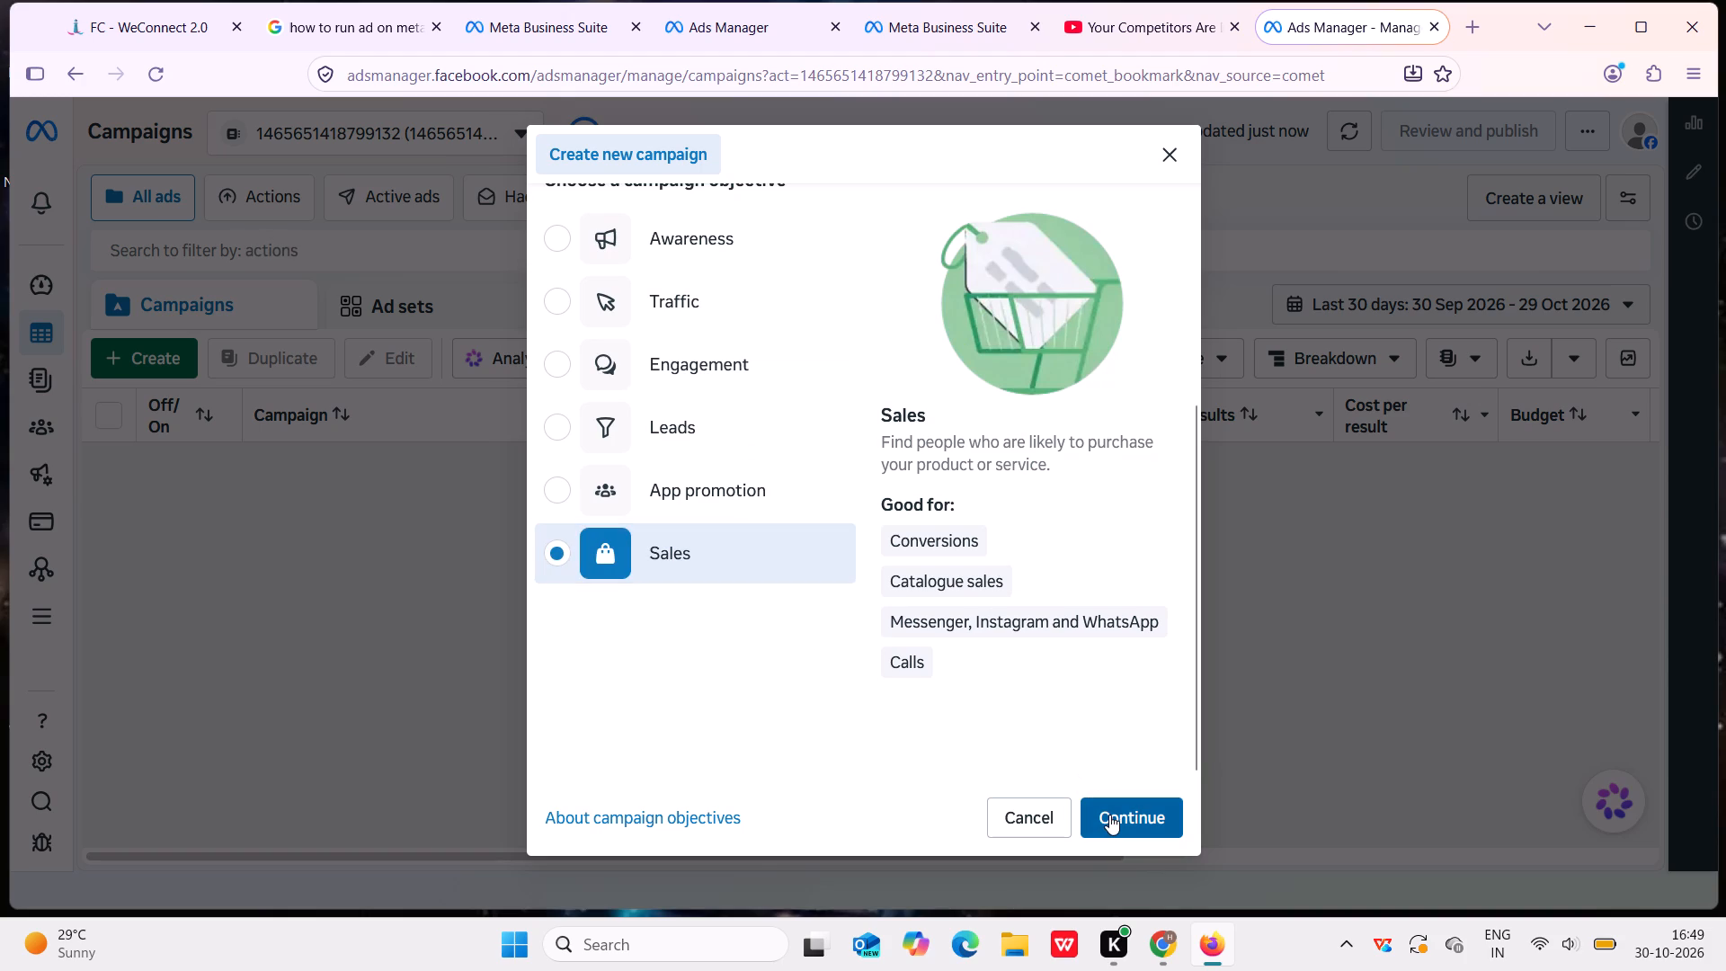
{"action": "left_click", "coordinate": [1109, 815]}
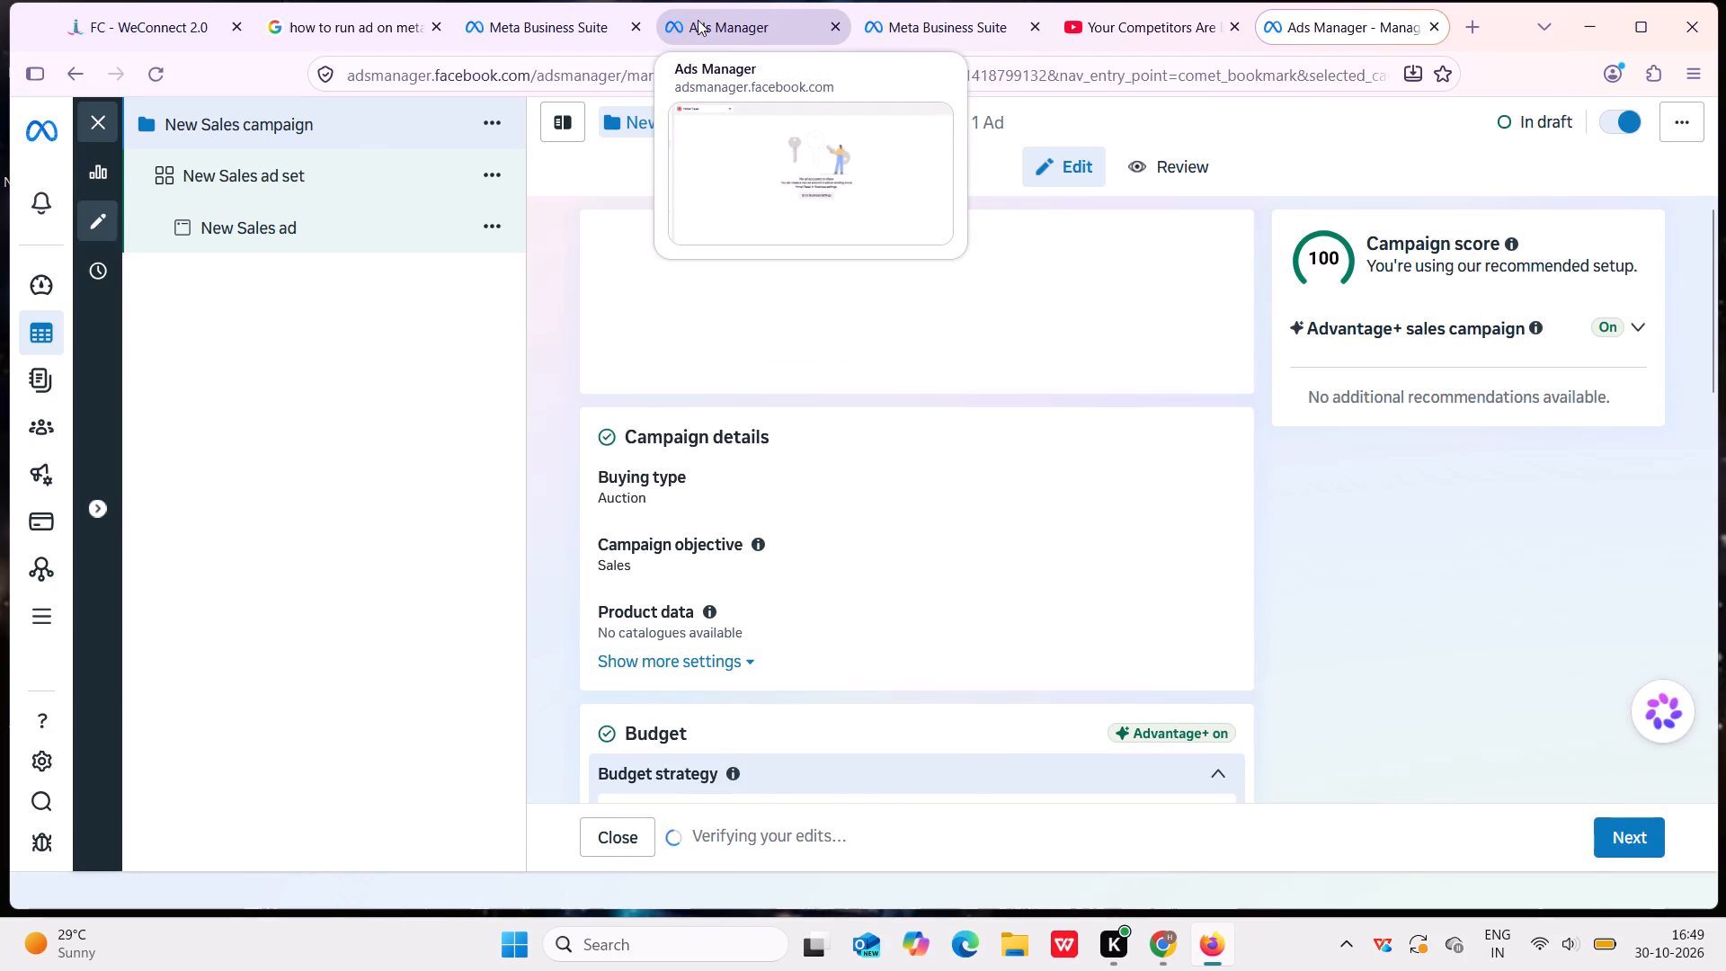
Return to the portfolio's Billing & payments accounts page and start adding an ad account from there, bringing up the ways to add one.
{"action": "left_click", "coordinate": [698, 20]}
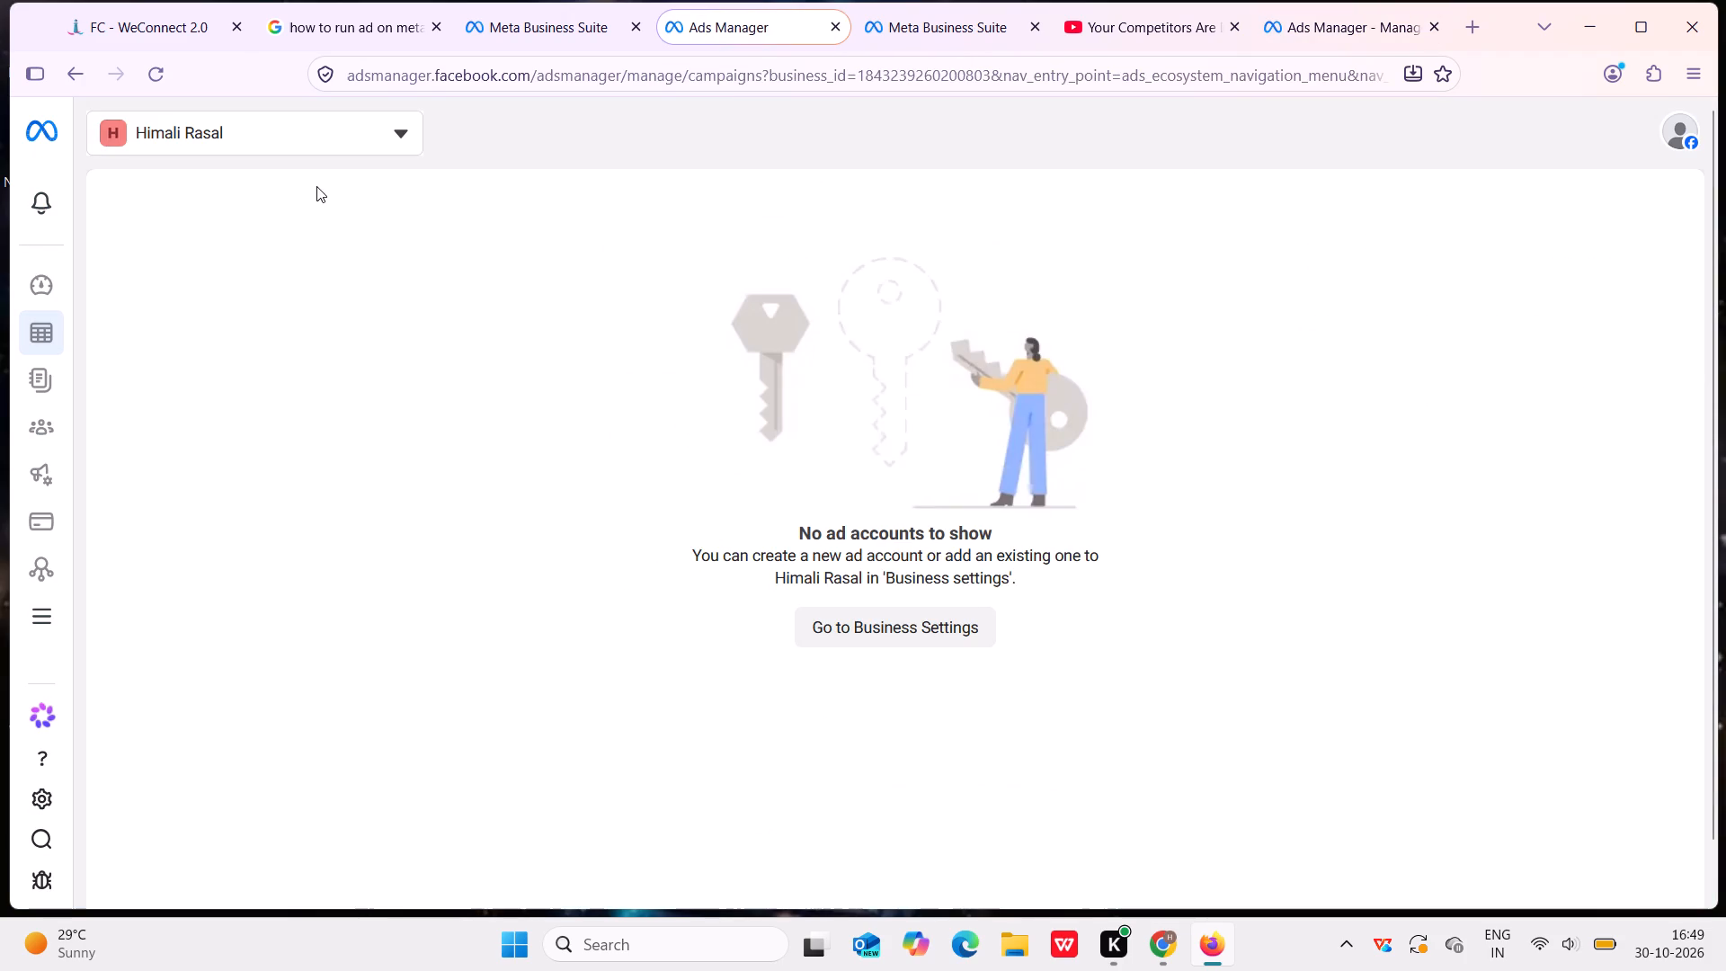
{"action": "left_click", "coordinate": [526, 20]}
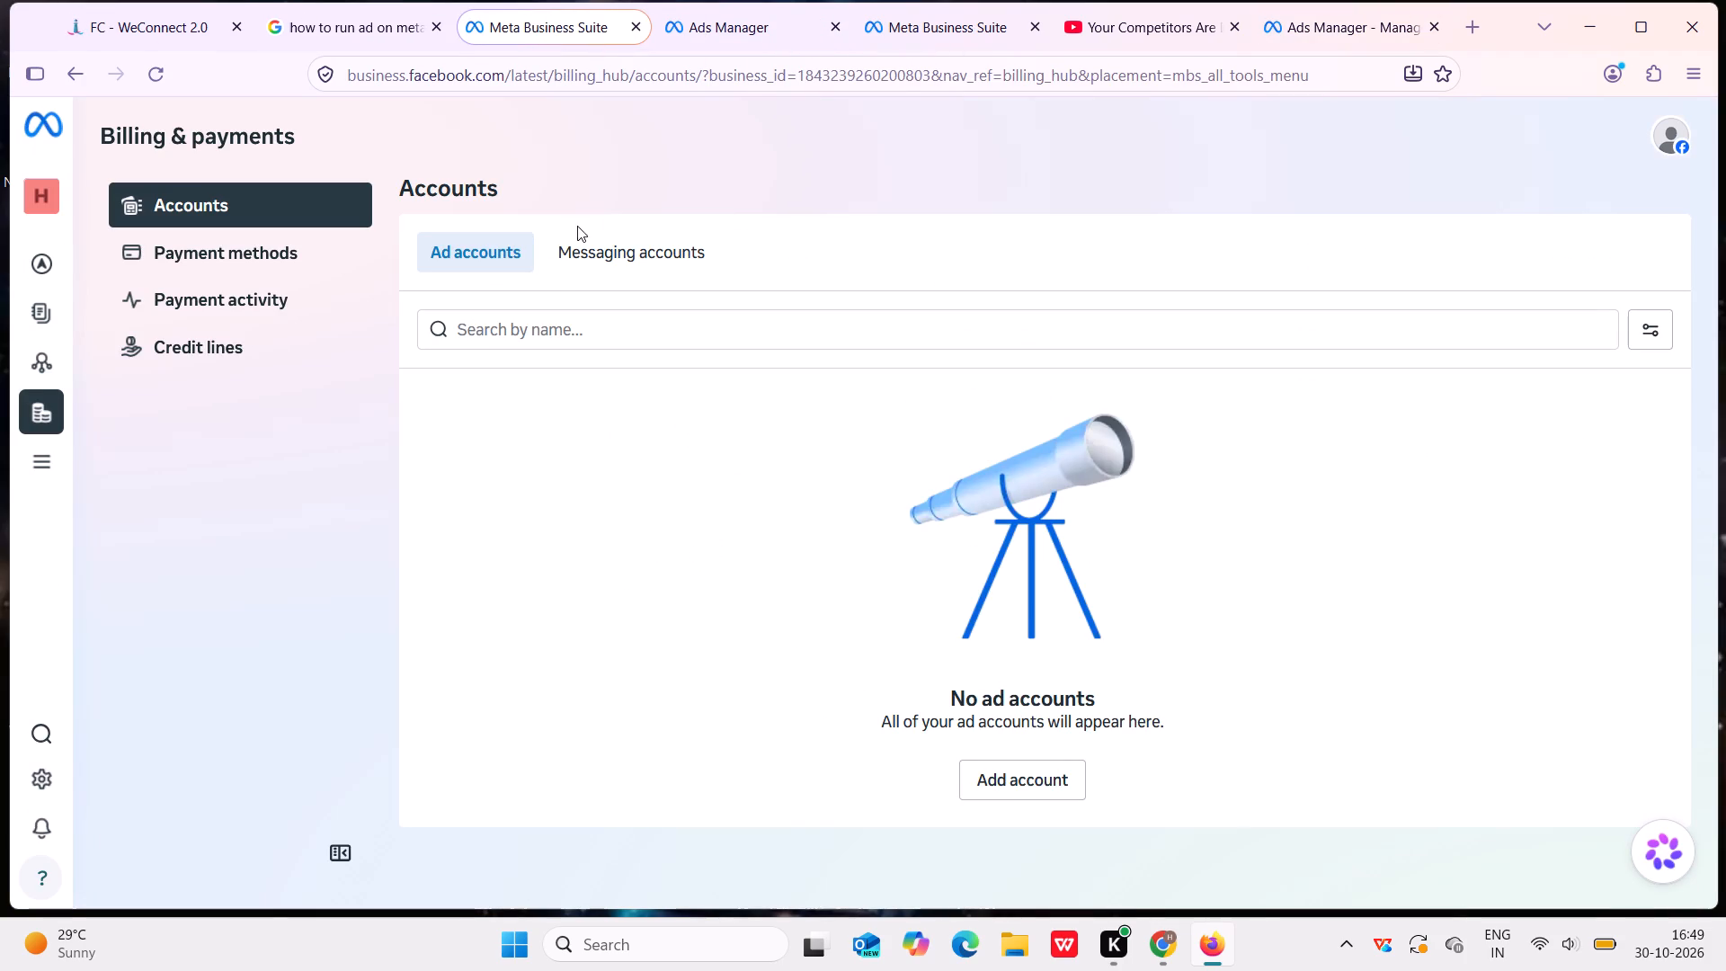
{"action": "left_click", "coordinate": [986, 774]}
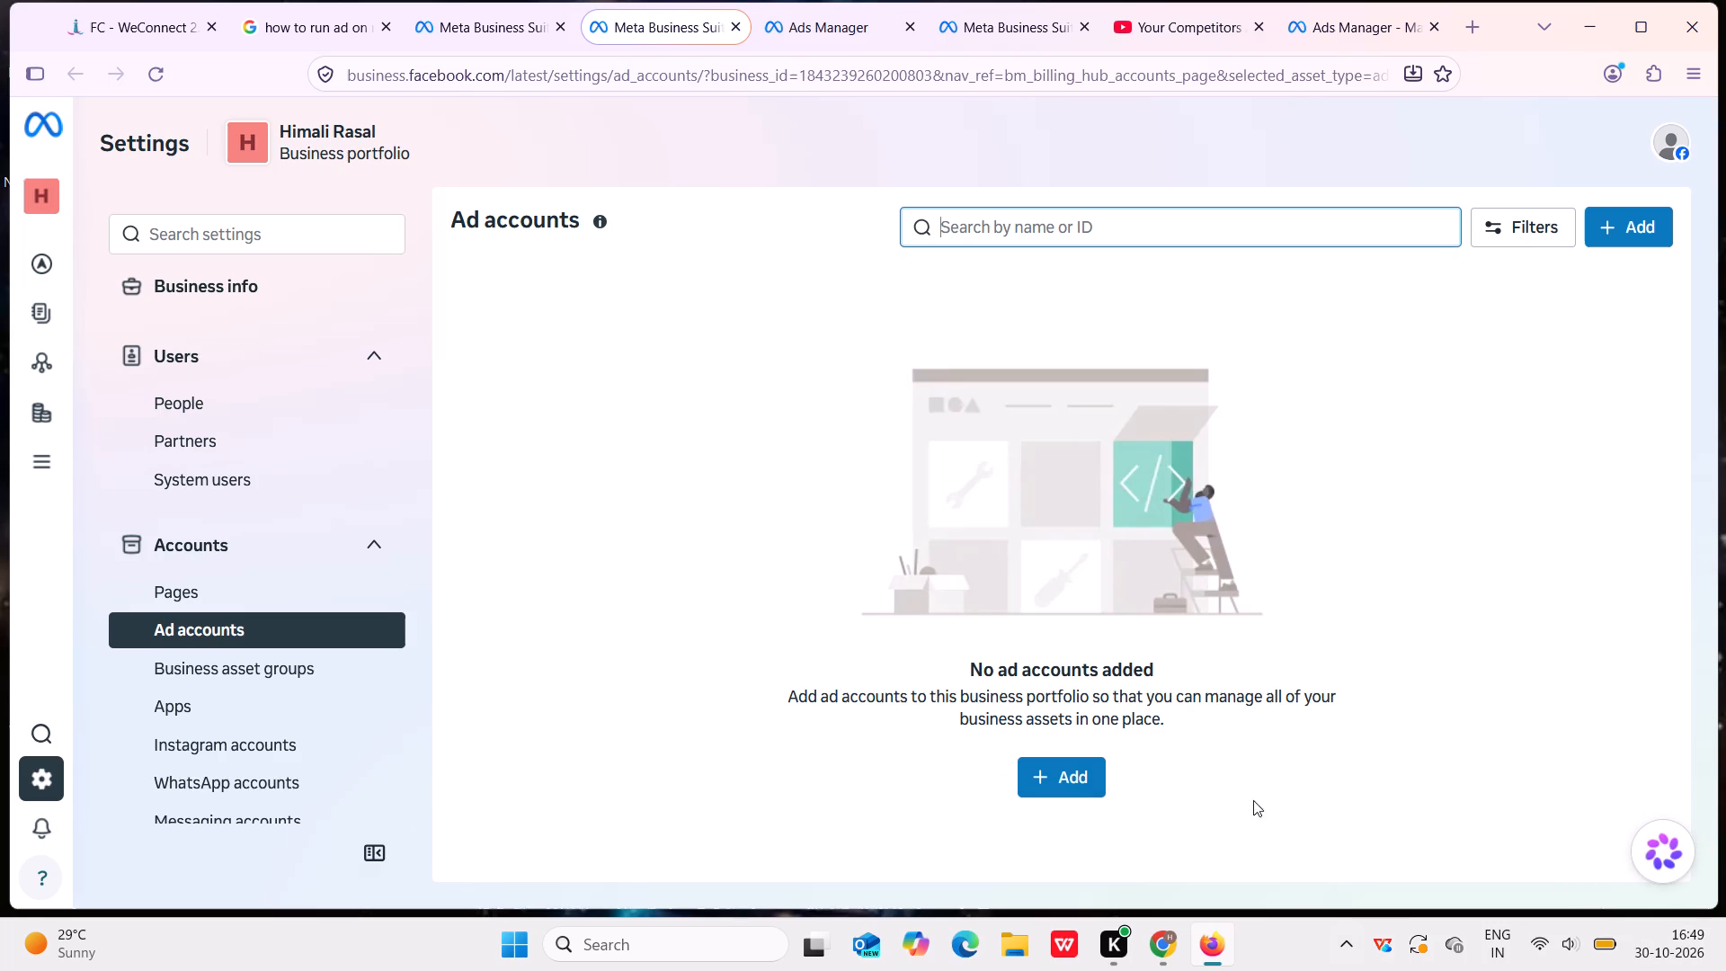
{"action": "left_click", "coordinate": [1078, 771]}
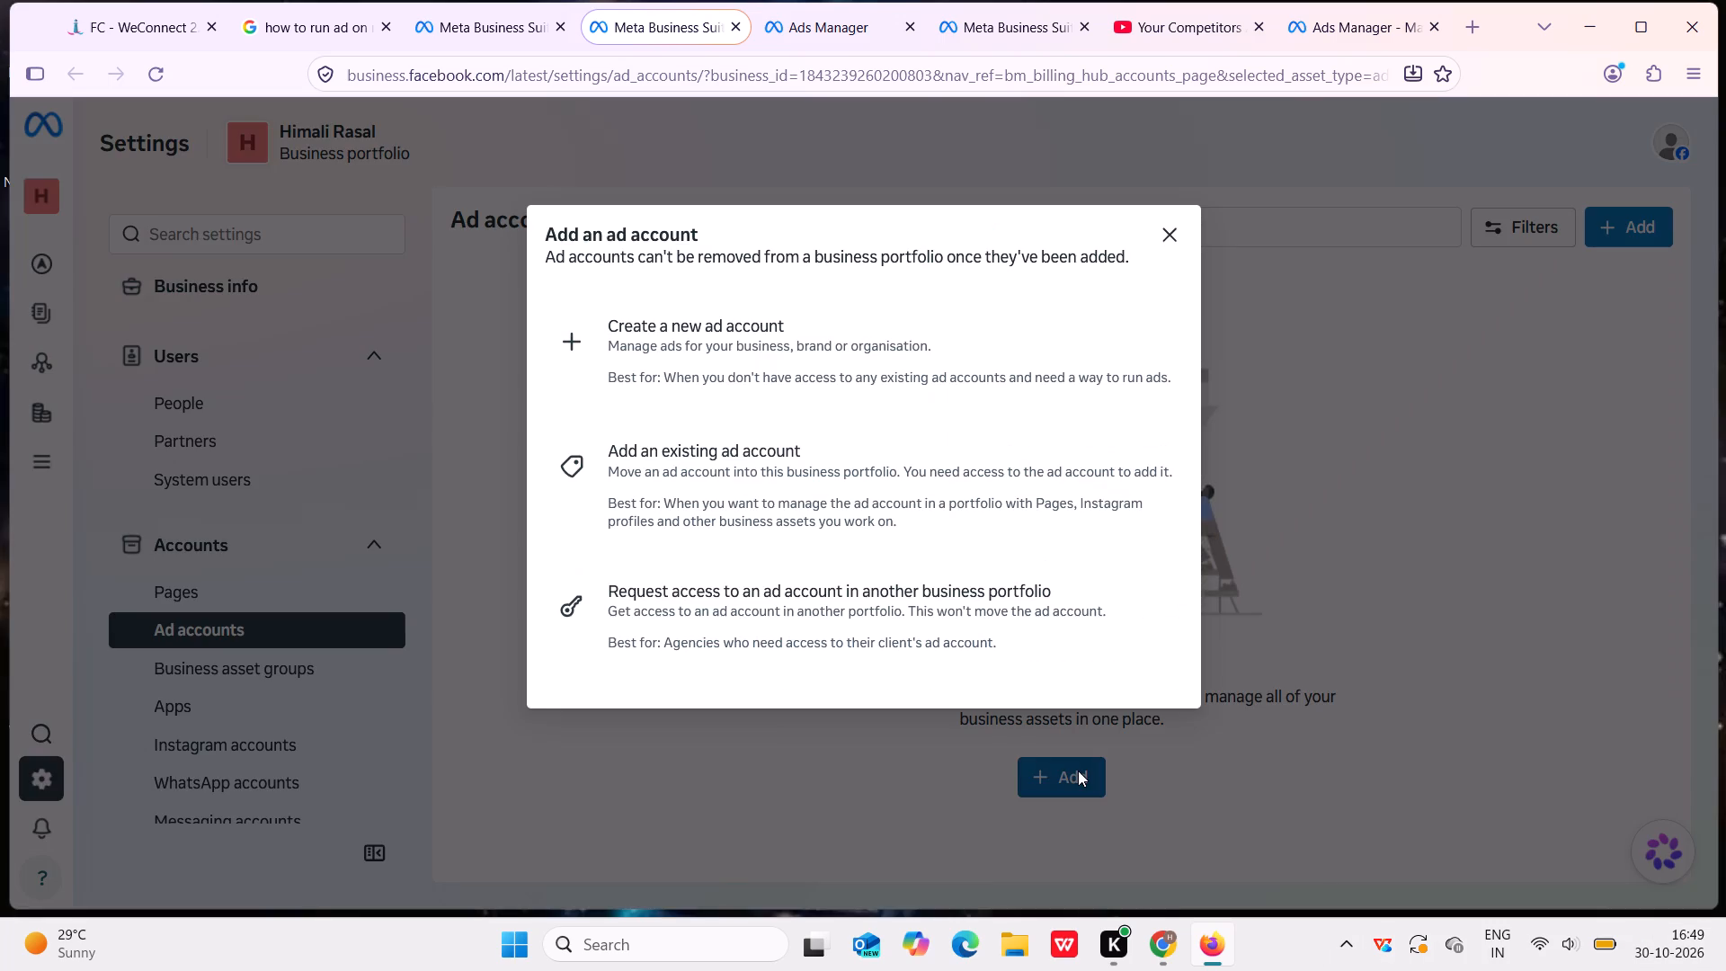
Start a new ad account for the portfolio, name it himali and proceed past its details.
{"action": "left_click", "coordinate": [710, 357]}
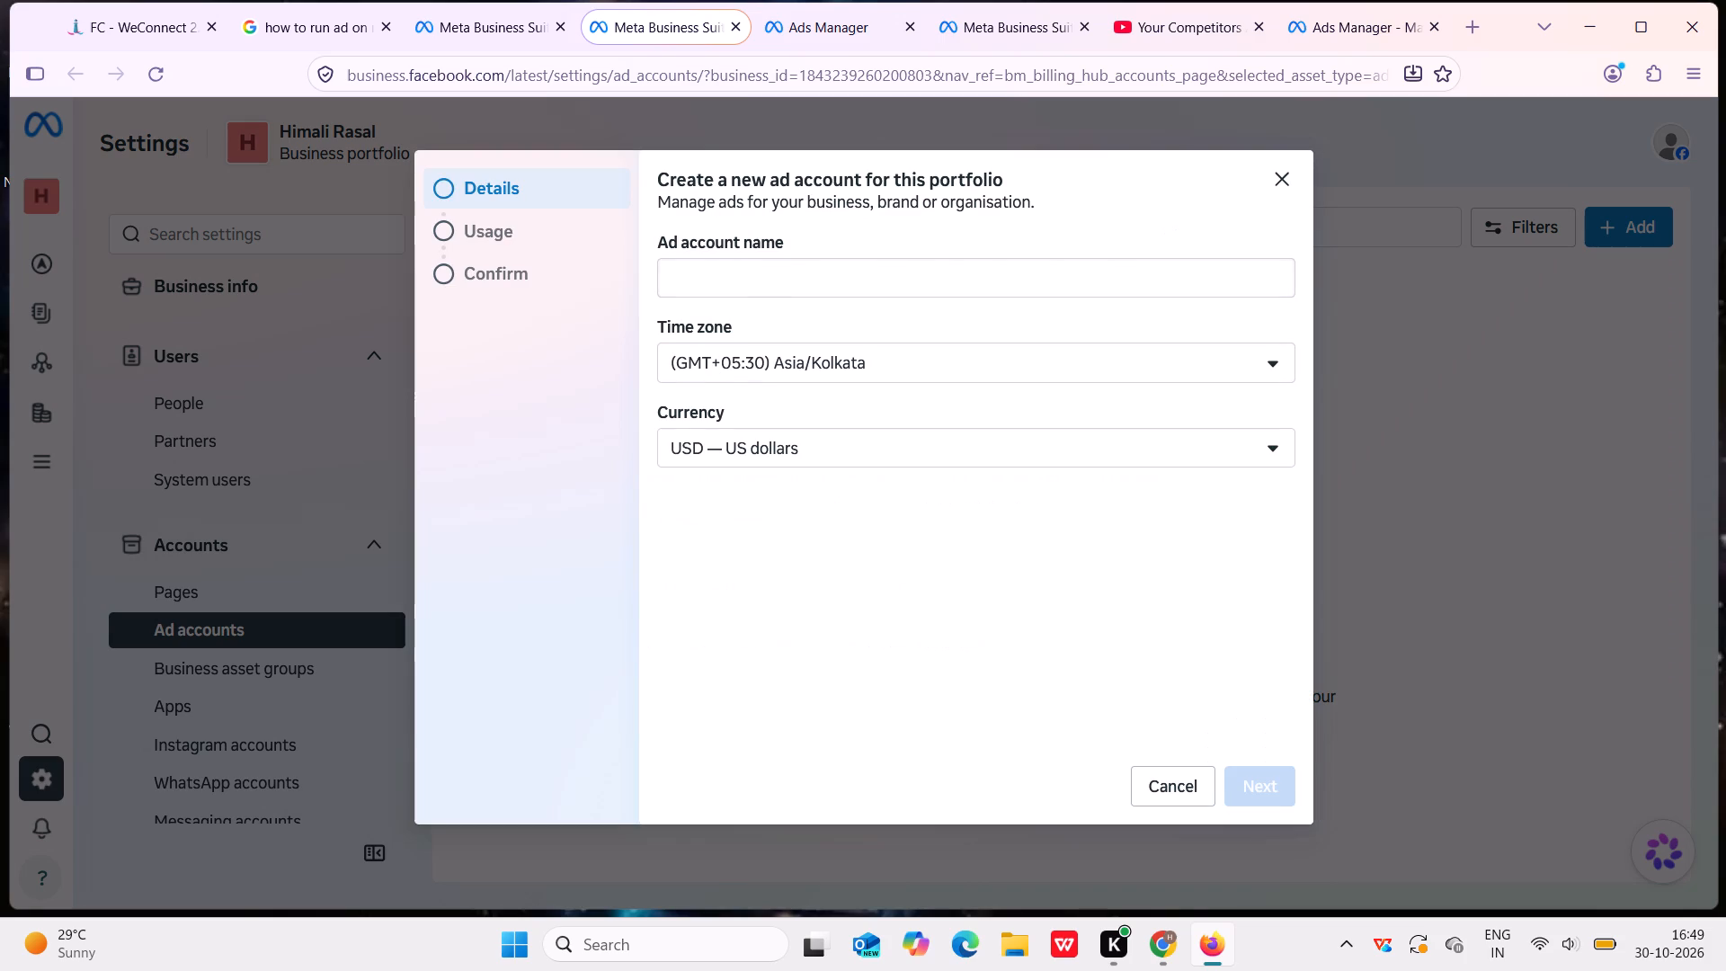
{"action": "double_click", "coordinate": [787, 270]}
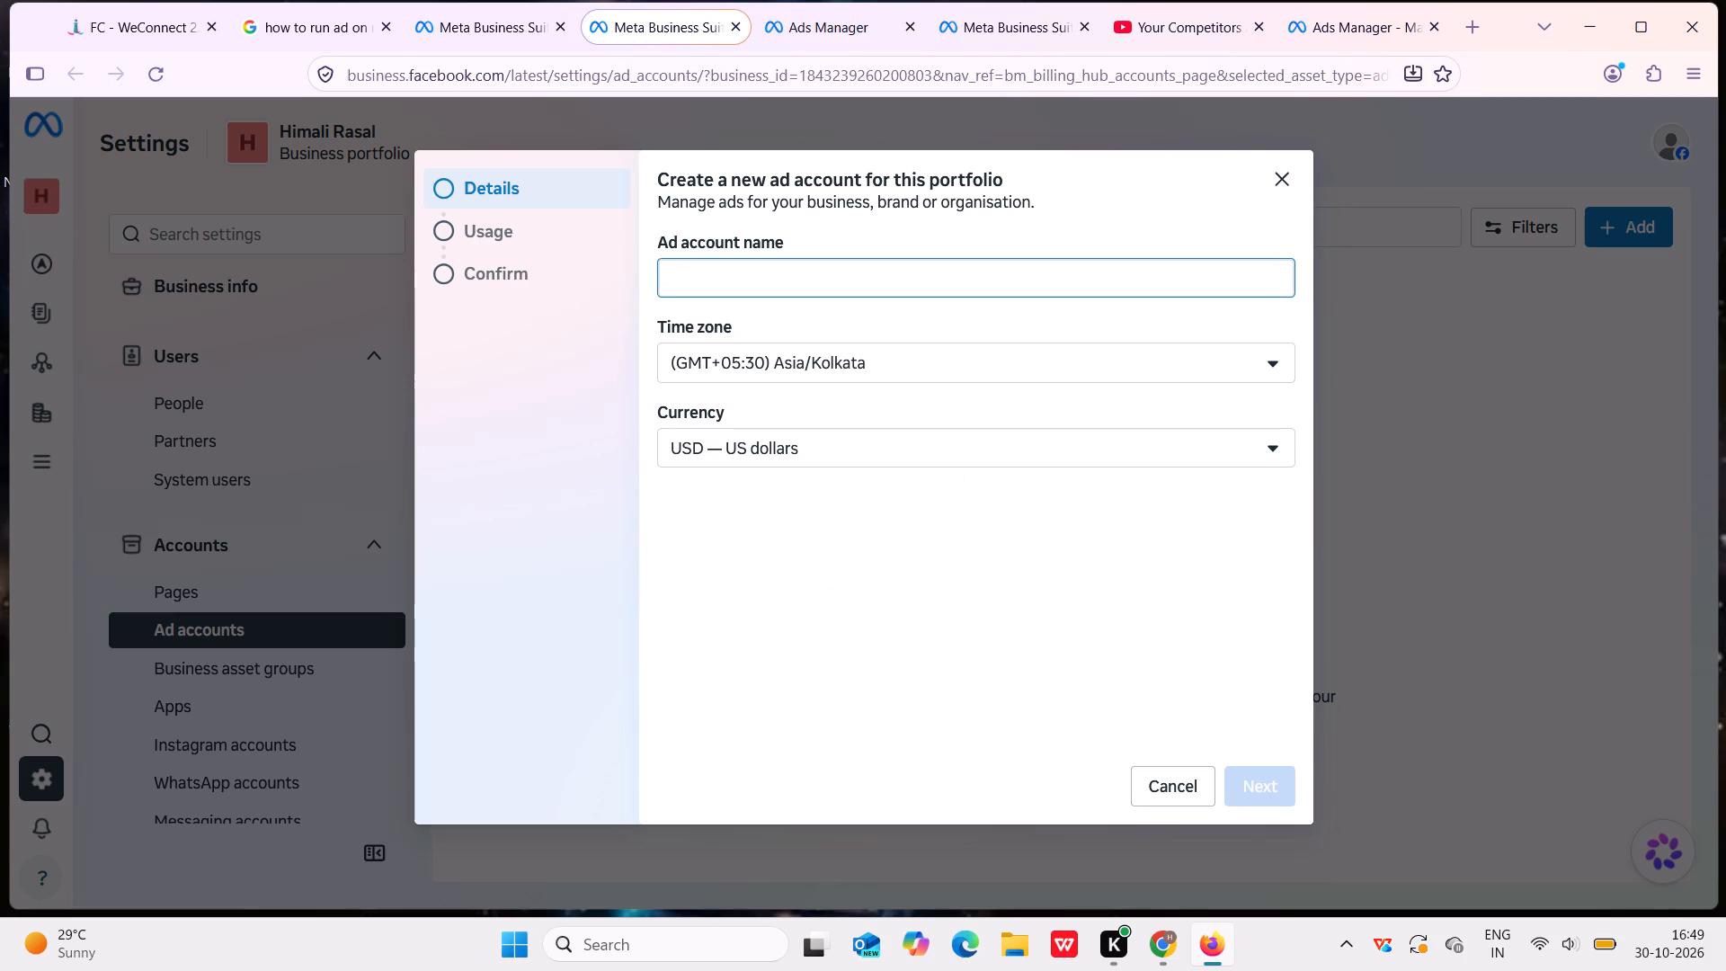
{"action": "left_click", "coordinate": [787, 270]}
{"action": "key", "text": "h"}
{"action": "type", "text": "ima"}
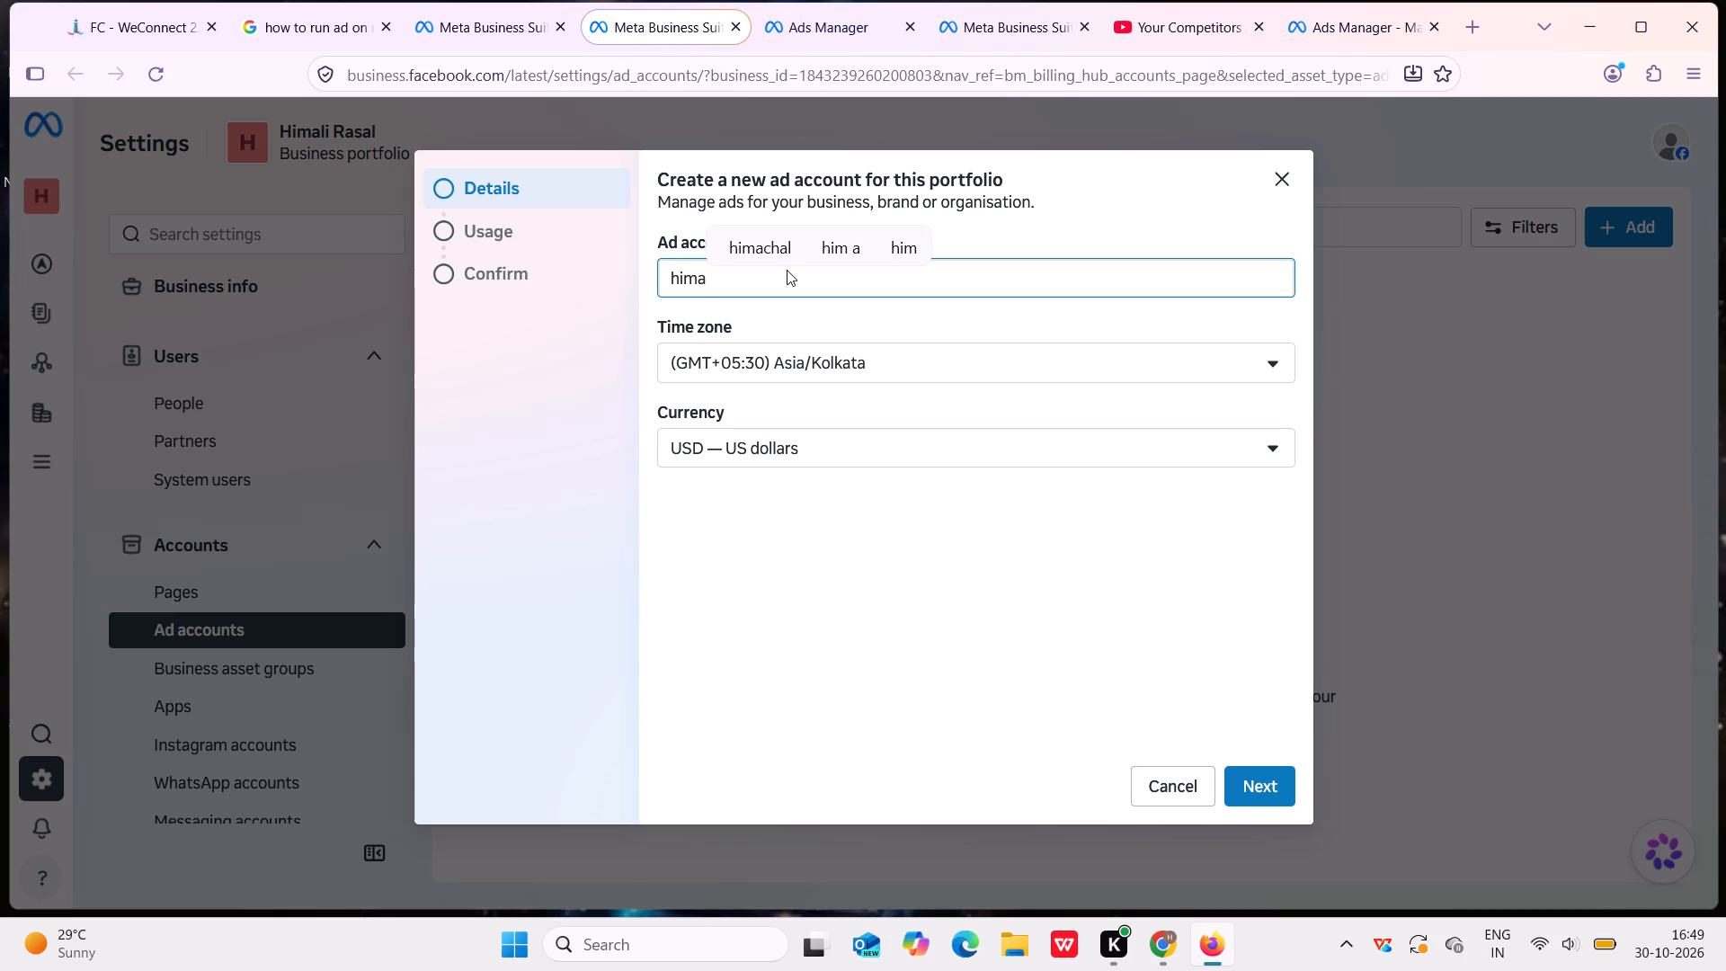
{"action": "type", "text": "li"}
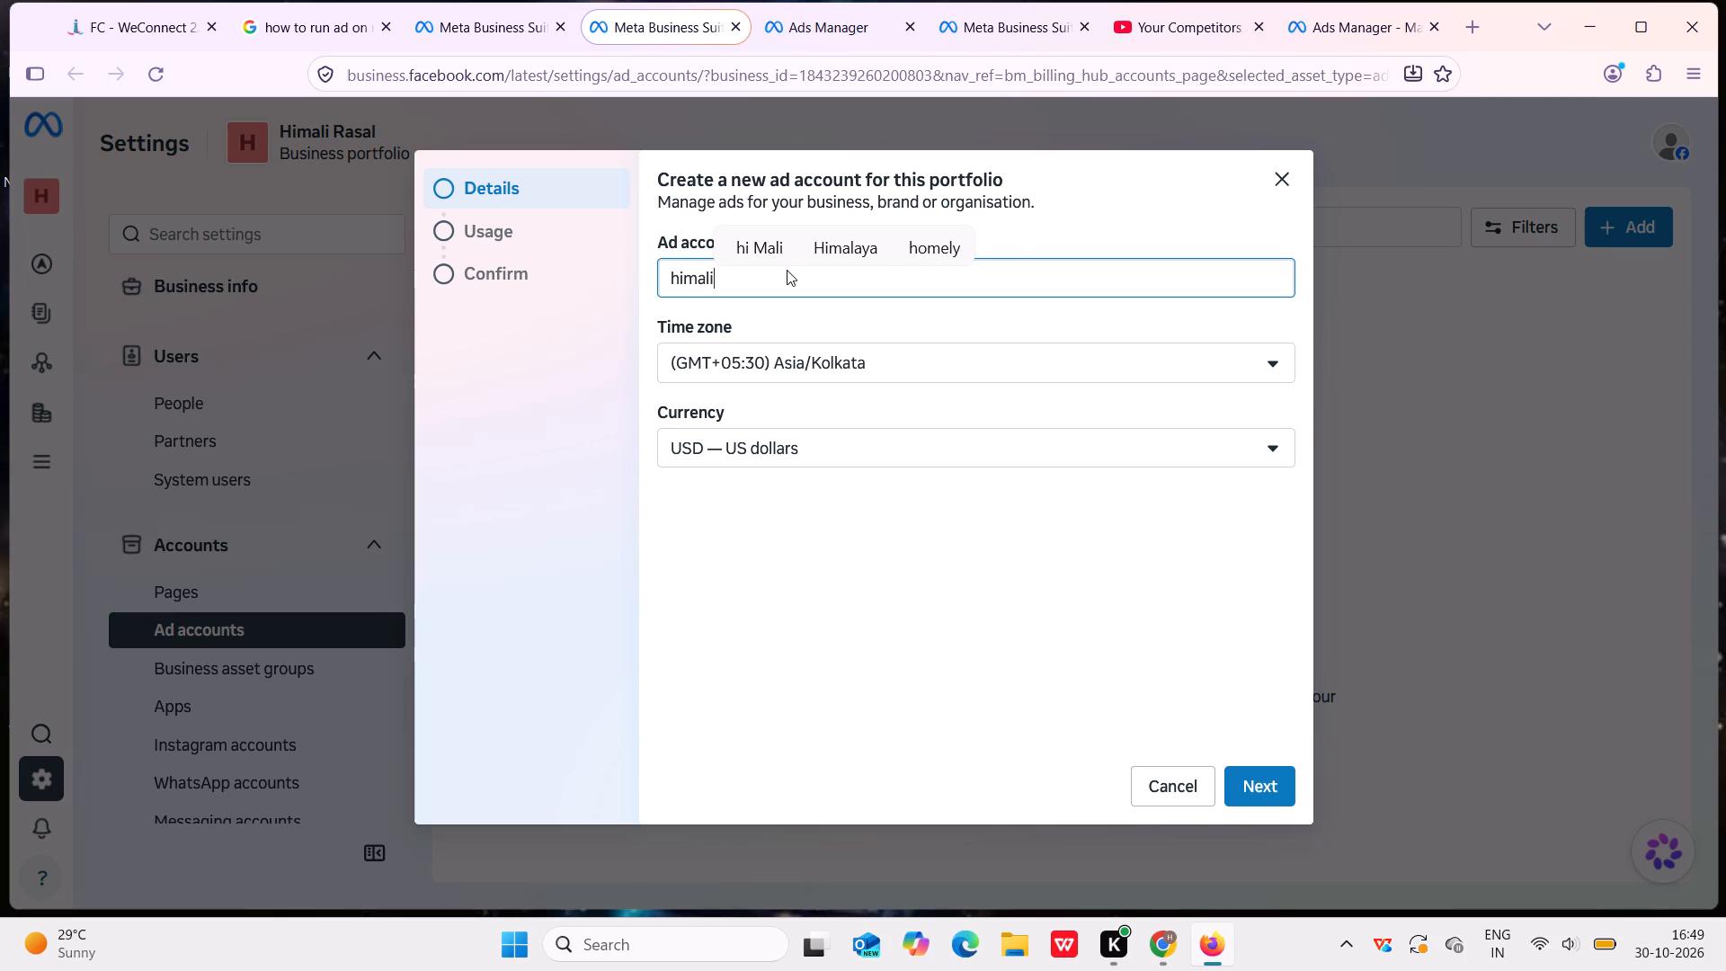
{"action": "key", "text": "Return"}
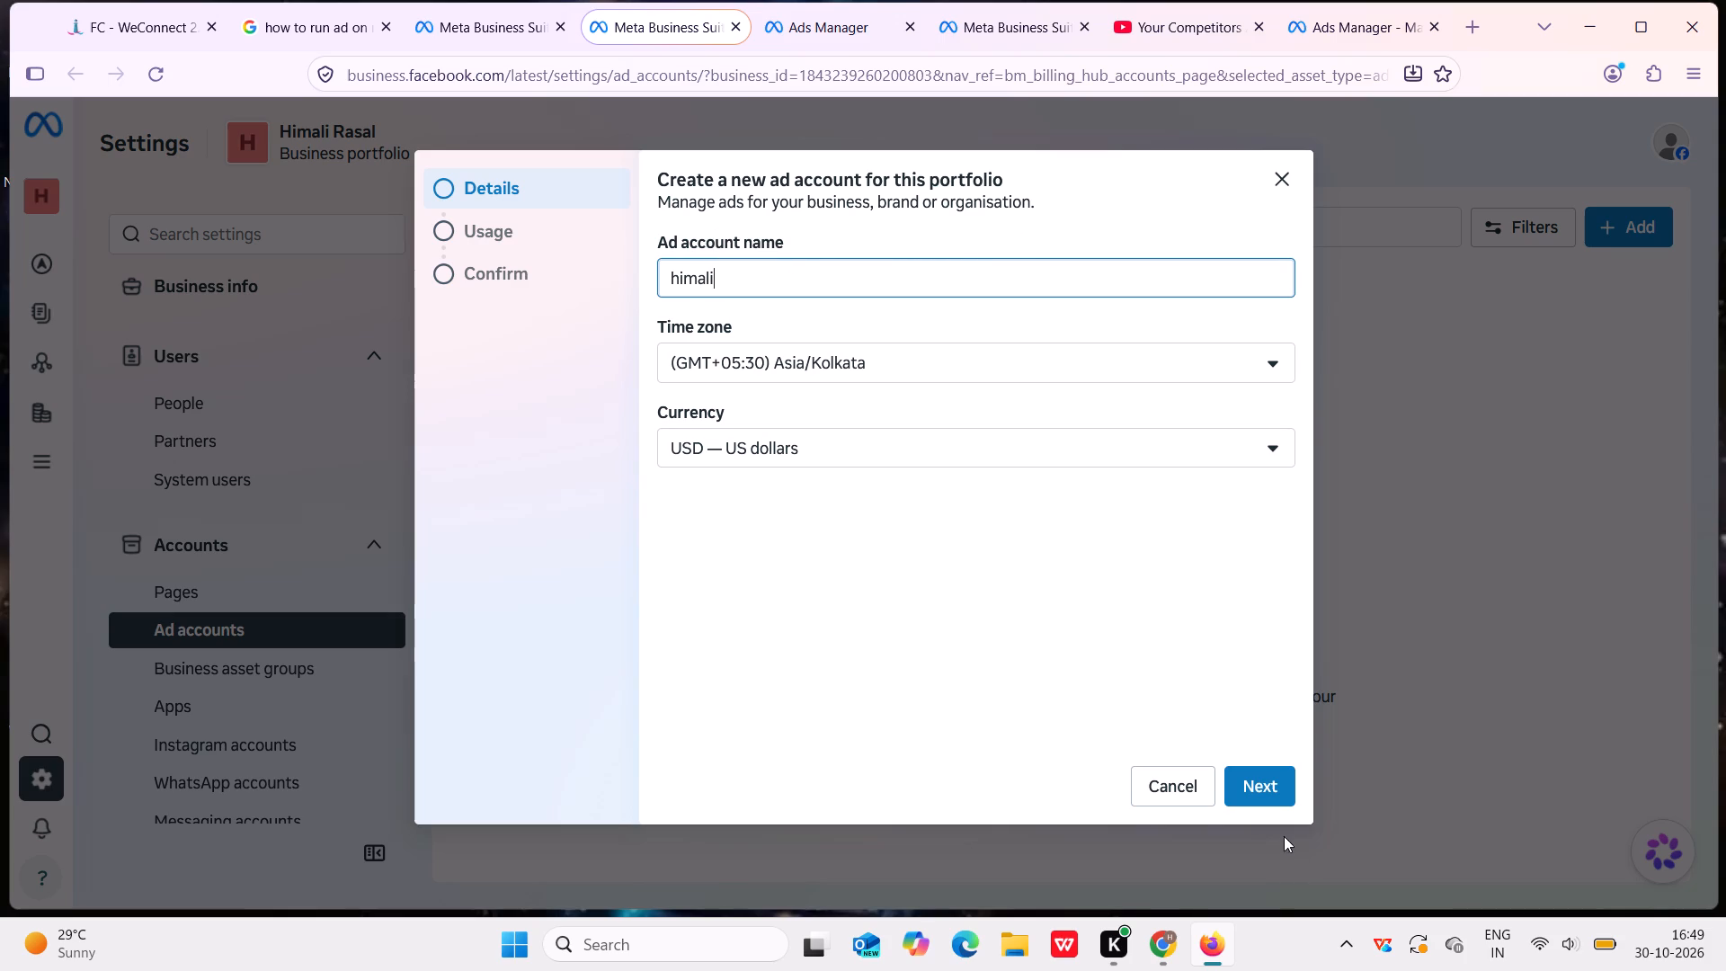
{"action": "left_click", "coordinate": [1262, 784]}
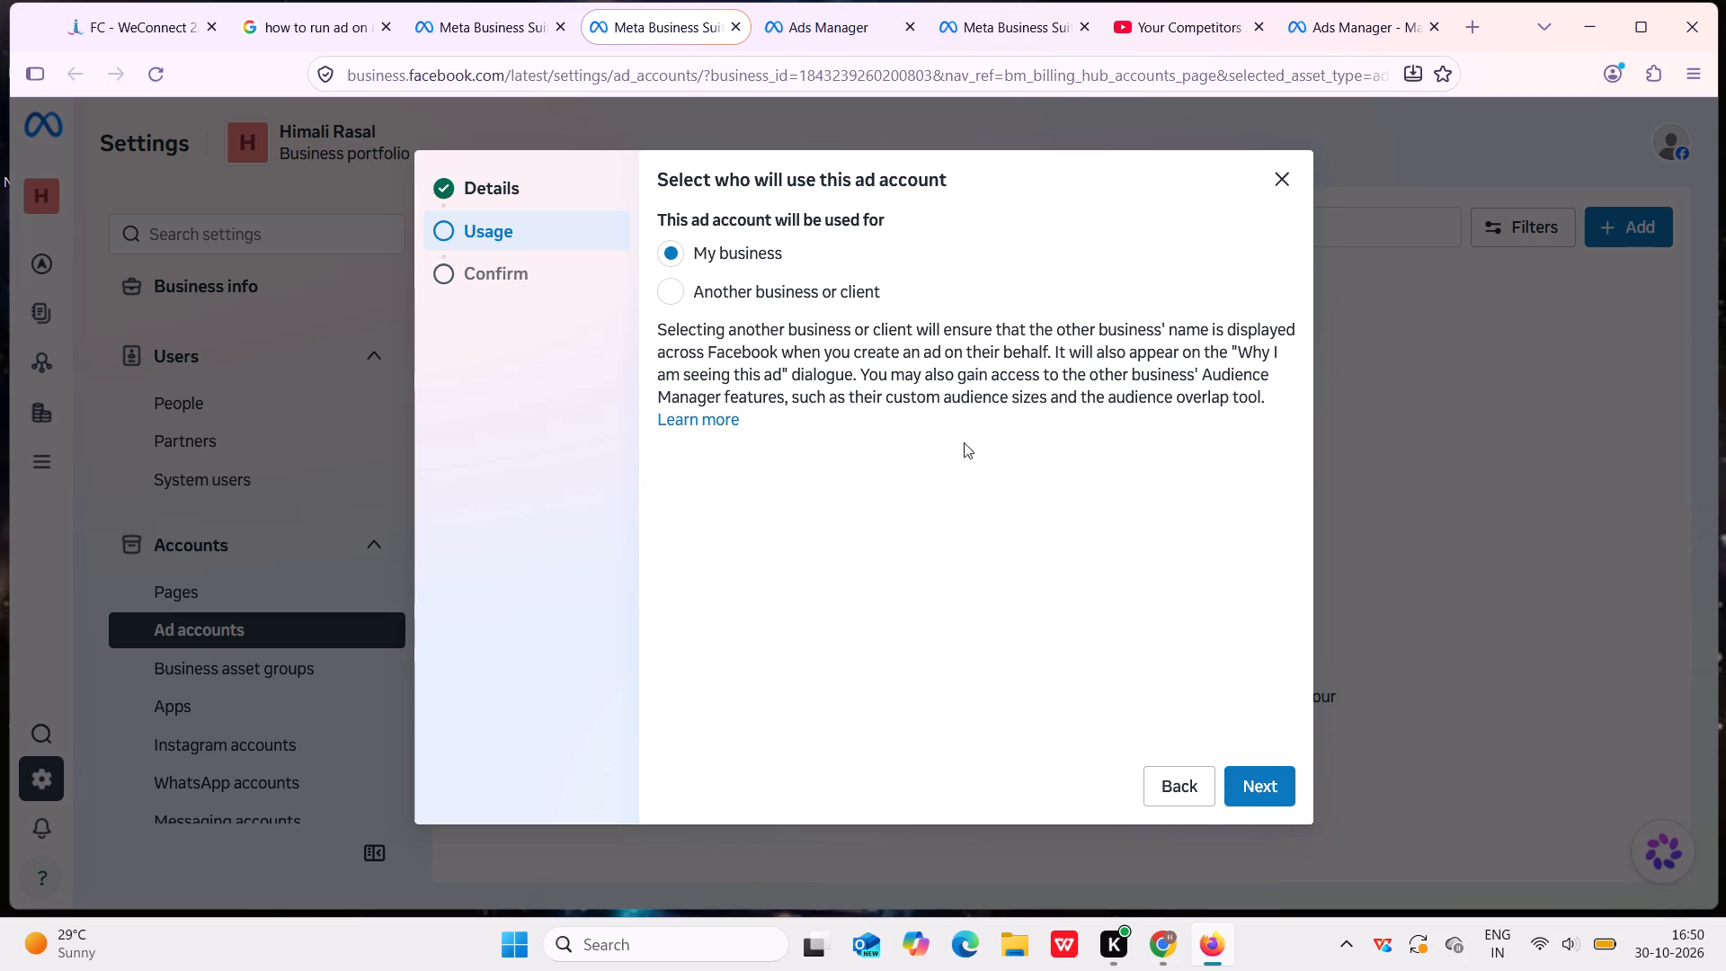
Return to the ad account details, set the currency to INR — Indian Rupee and proceed.
{"action": "left_click", "coordinate": [1163, 783]}
{"action": "left_click", "coordinate": [1234, 440]}
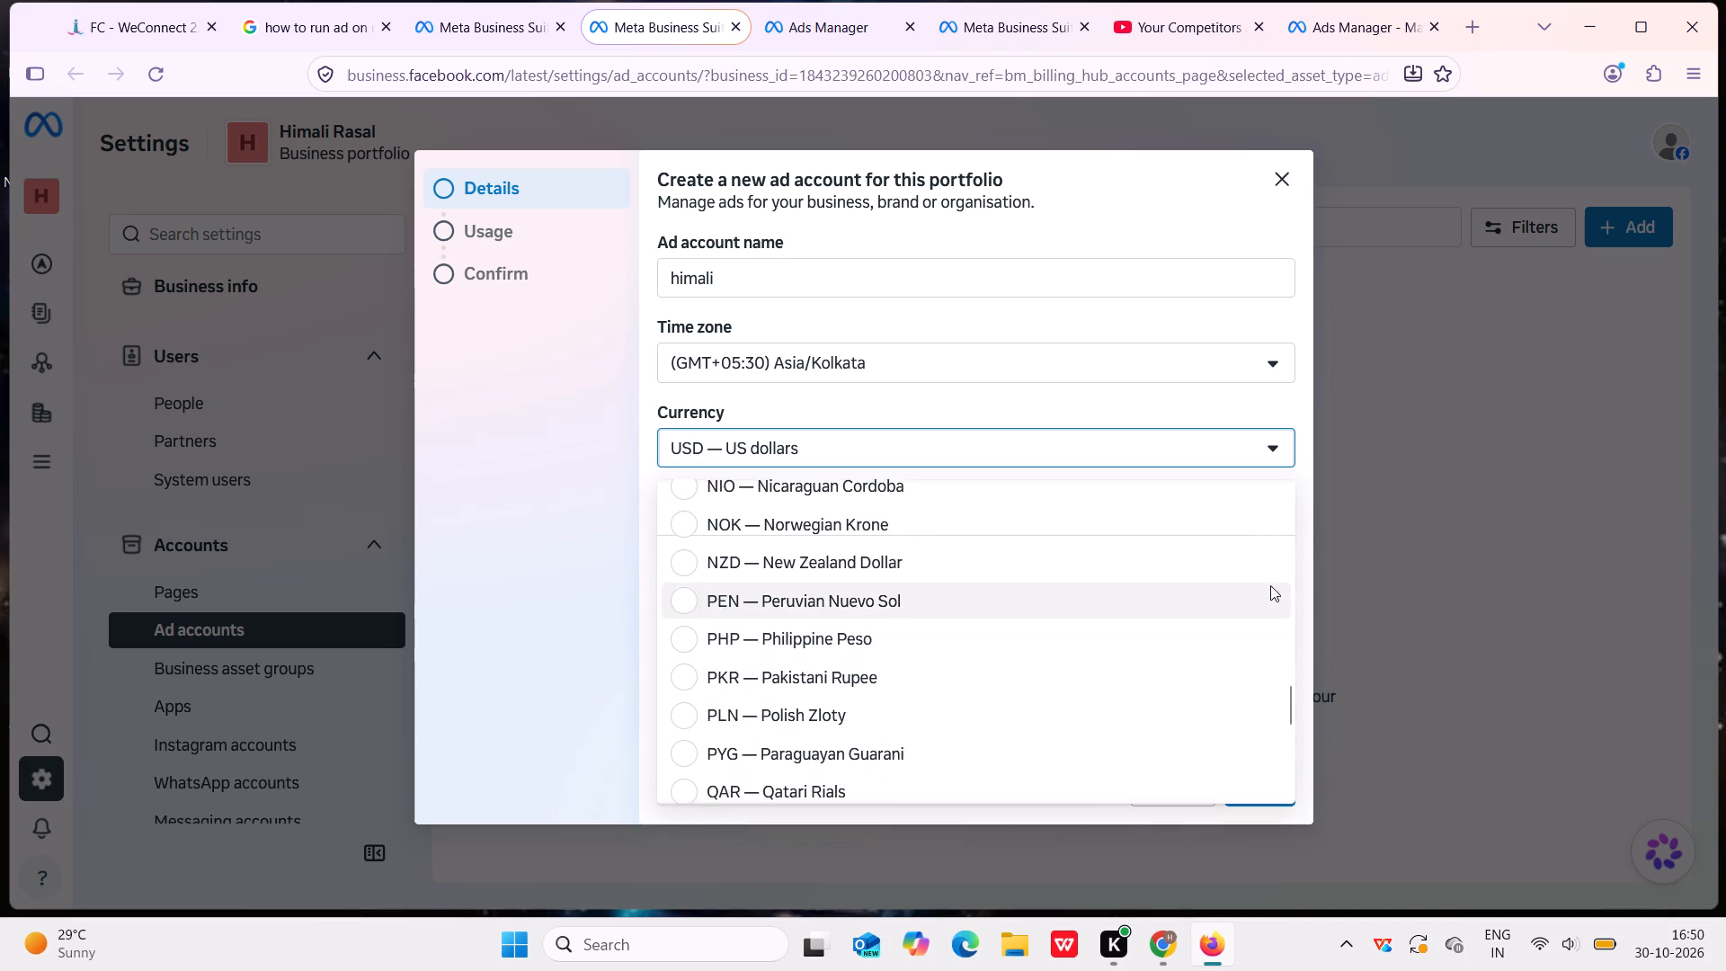
{"action": "scroll", "coordinate": [1270, 585], "scroll_direction": "down", "scroll_amount": 1}
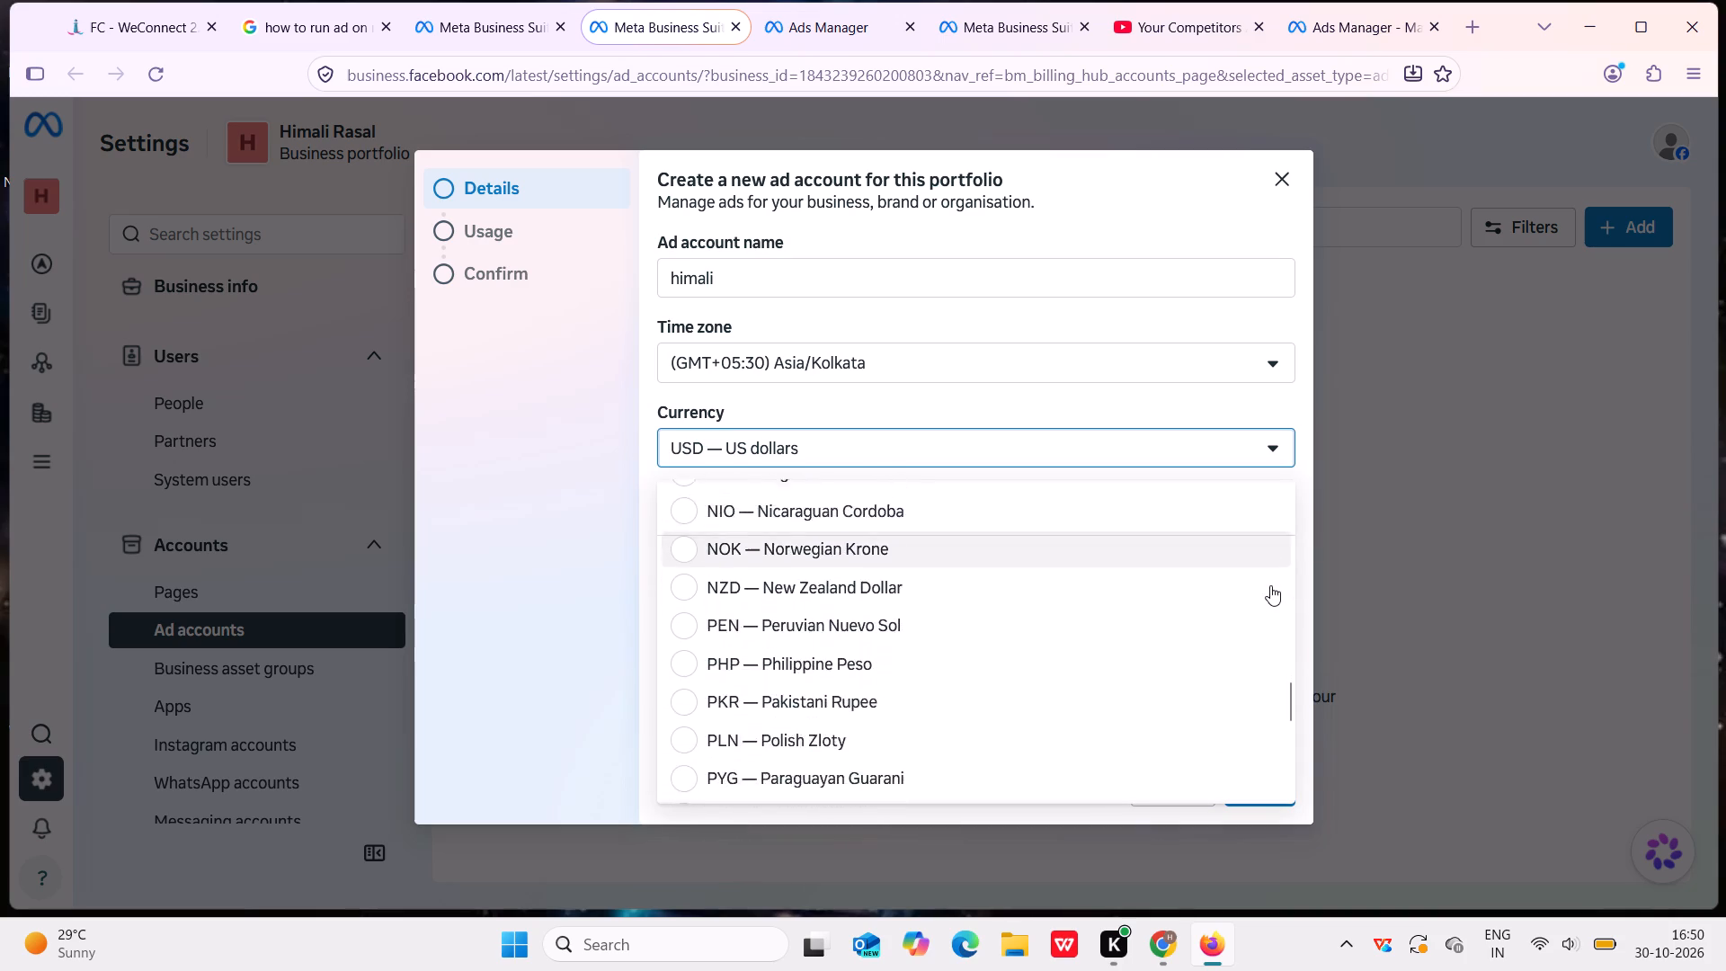
{"action": "scroll", "coordinate": [1270, 585], "scroll_direction": "down", "scroll_amount": 1}
{"action": "scroll", "coordinate": [1270, 585], "scroll_direction": "up", "scroll_amount": 1}
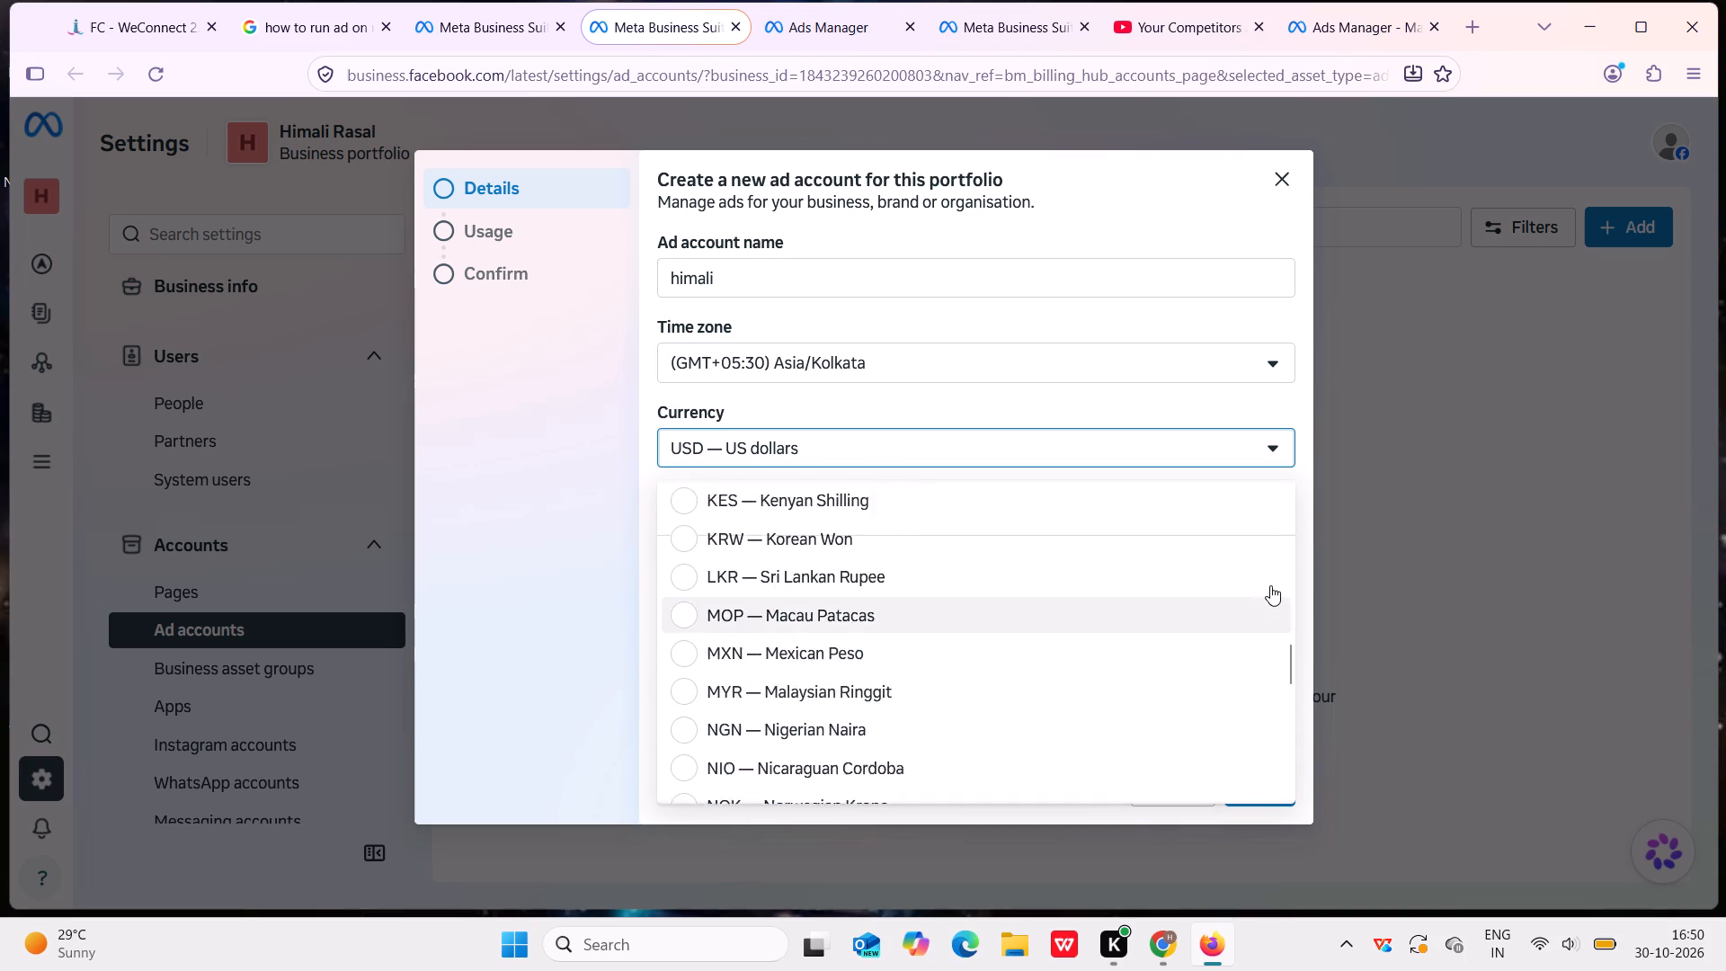
{"action": "scroll", "coordinate": [1270, 585], "scroll_direction": "up", "scroll_amount": 5}
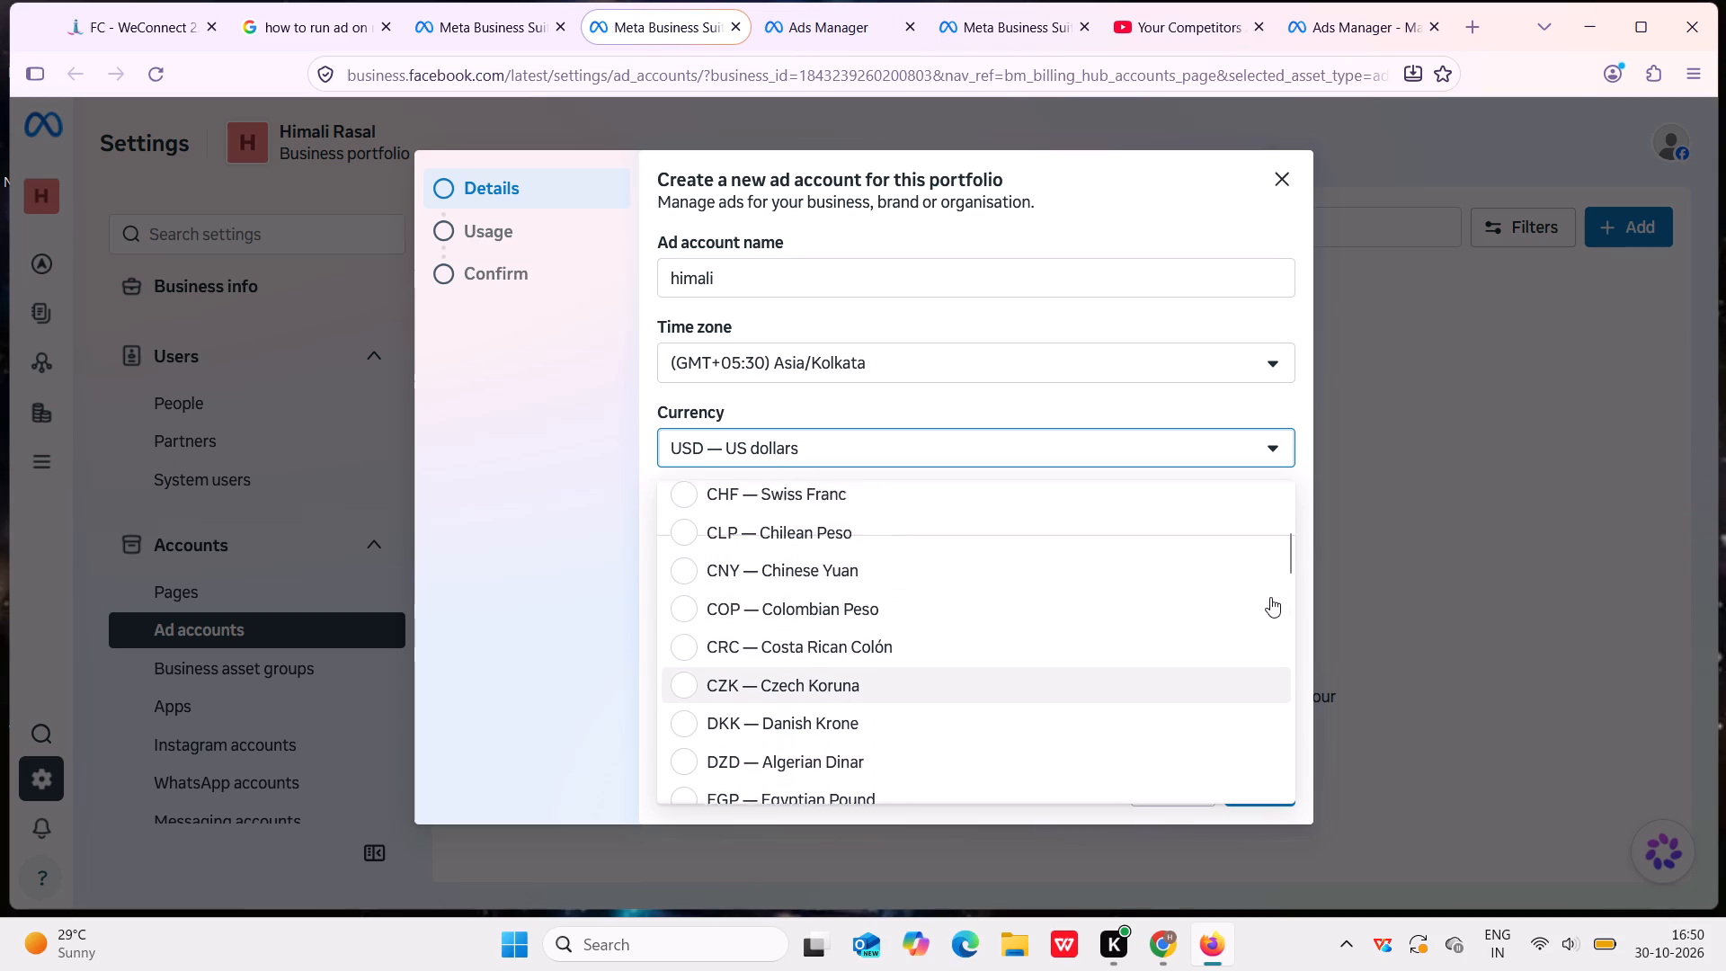
{"action": "scroll", "coordinate": [1270, 597], "scroll_direction": "up", "scroll_amount": 5}
{"action": "scroll", "coordinate": [1260, 652], "scroll_direction": "down", "scroll_amount": 1}
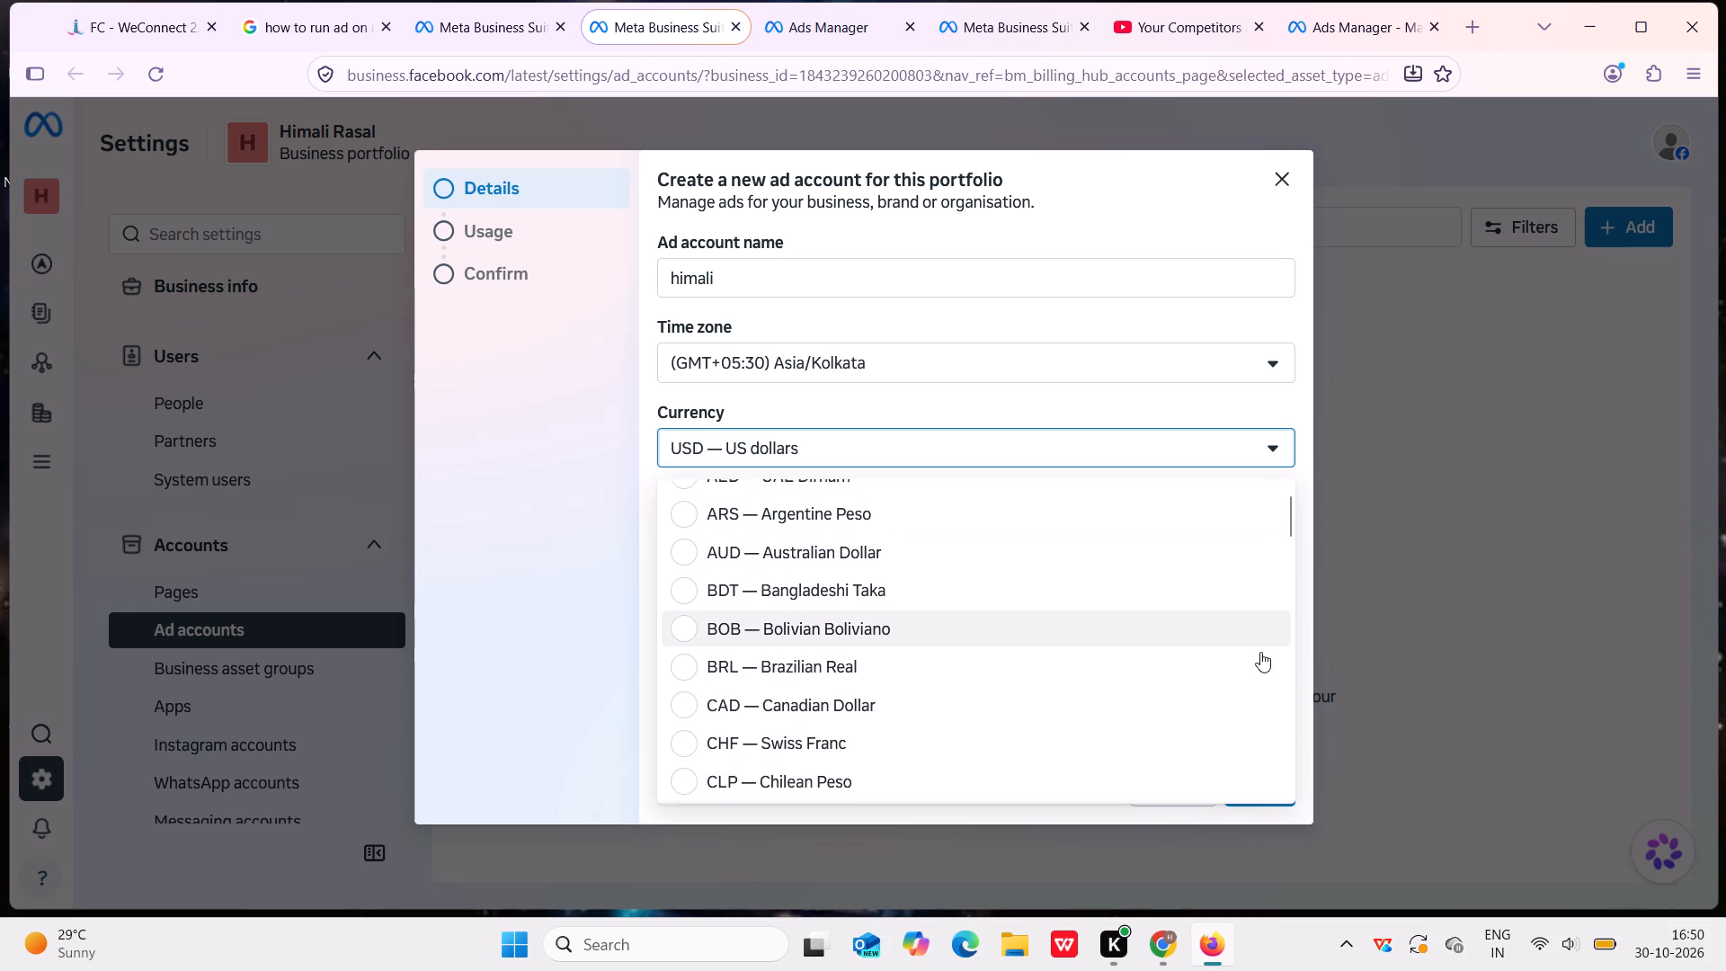
{"action": "scroll", "coordinate": [1260, 652], "scroll_direction": "down", "scroll_amount": 4}
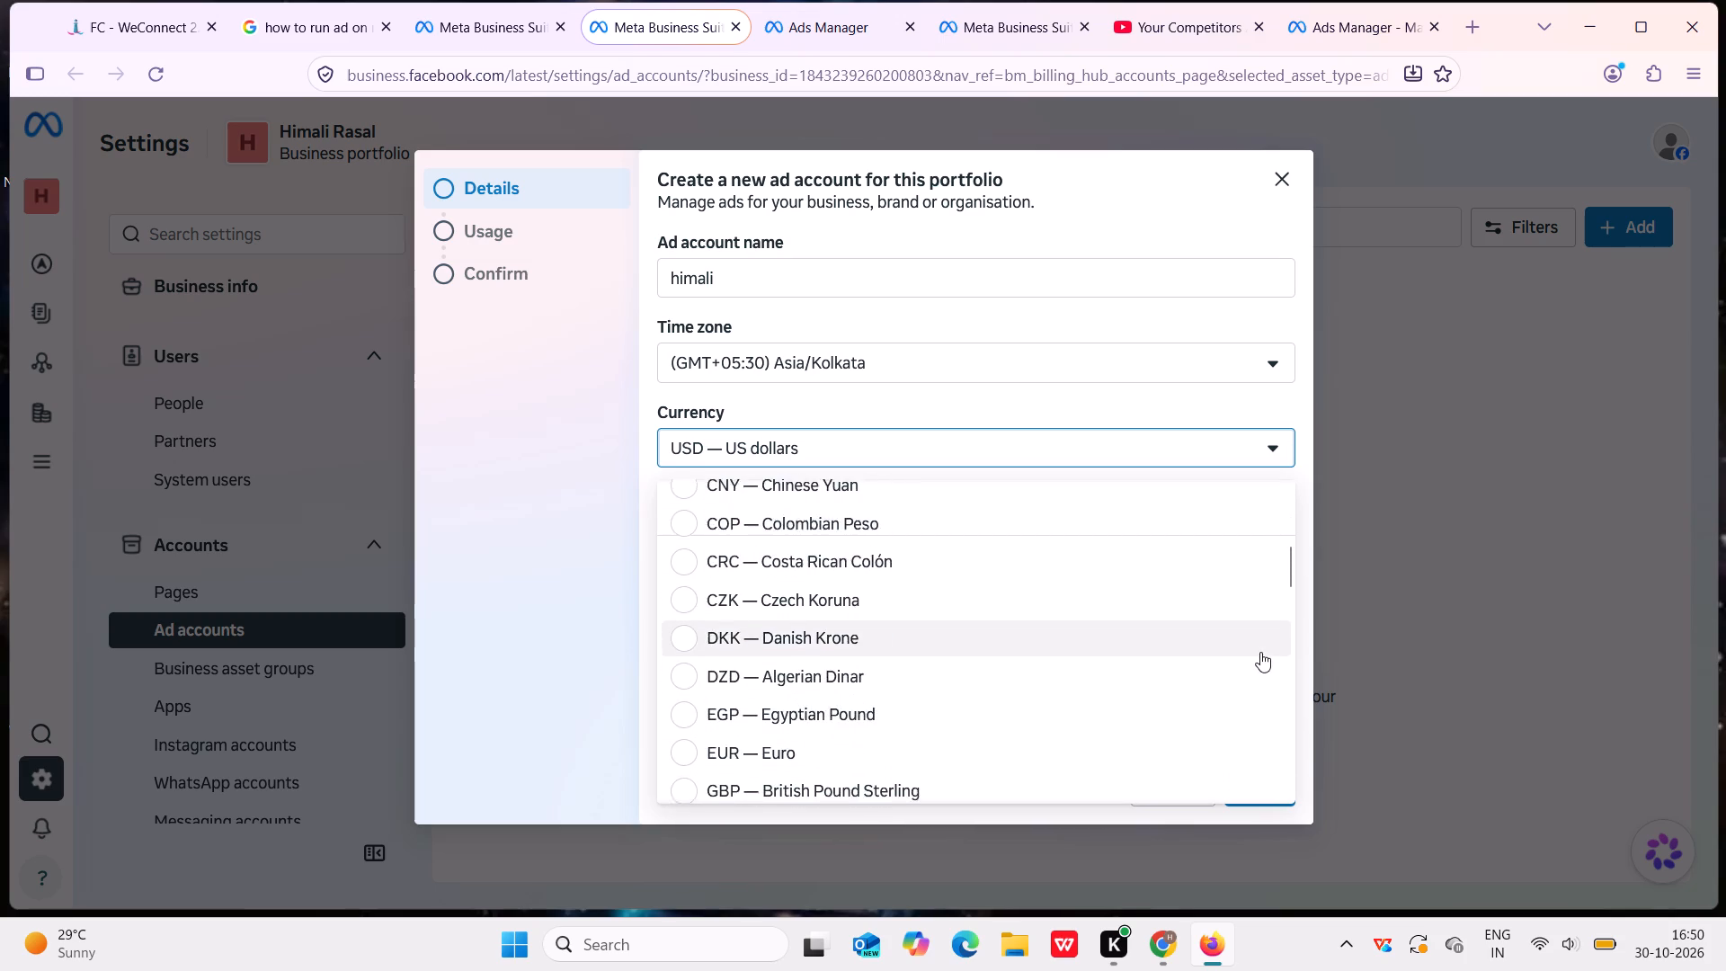
{"action": "scroll", "coordinate": [1260, 652], "scroll_direction": "down", "scroll_amount": 5}
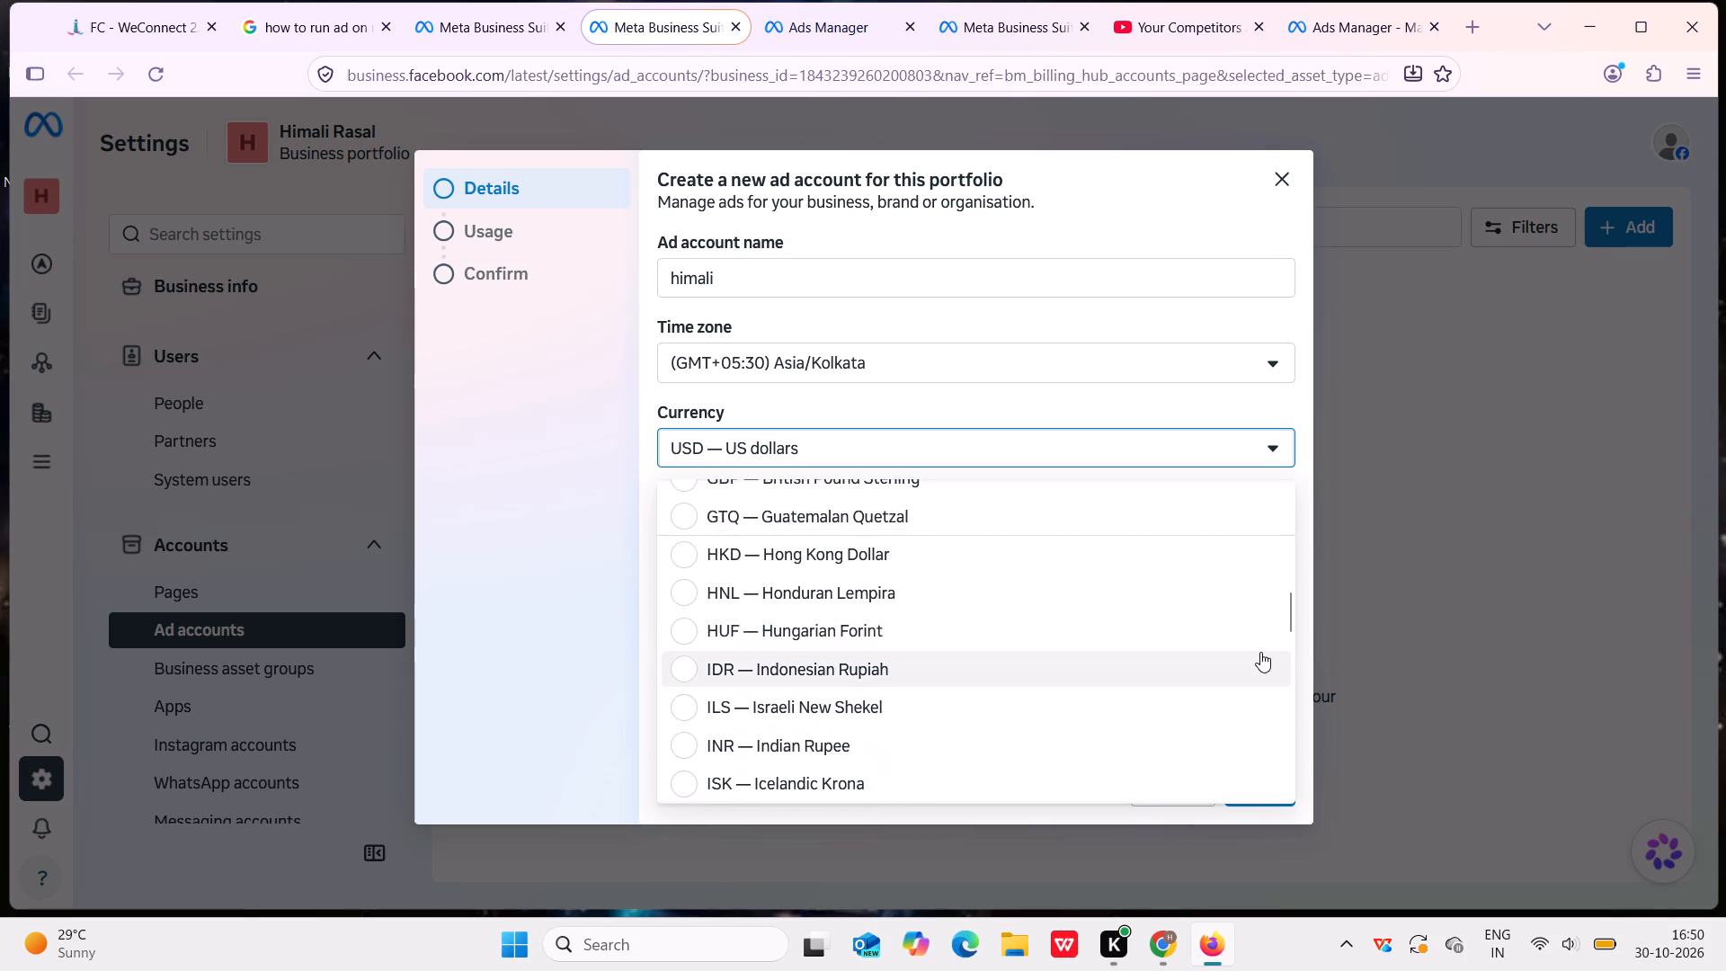
{"action": "scroll", "coordinate": [1260, 652], "scroll_direction": "down", "scroll_amount": 1}
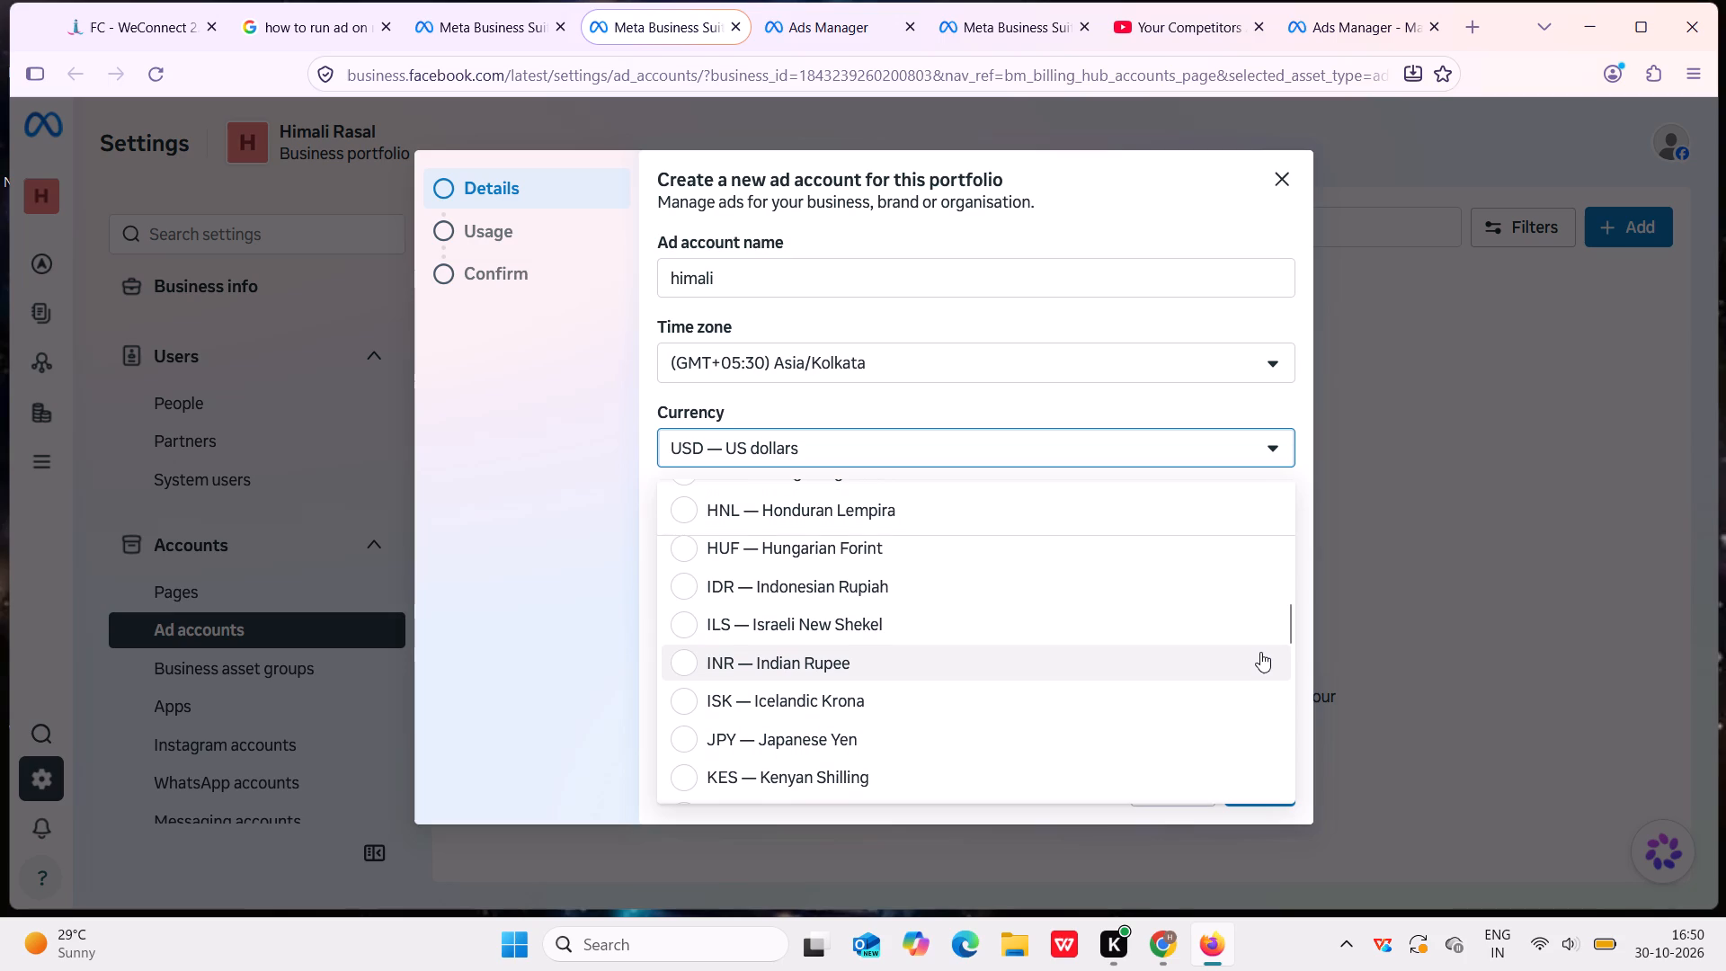
{"action": "left_click", "coordinate": [1260, 652]}
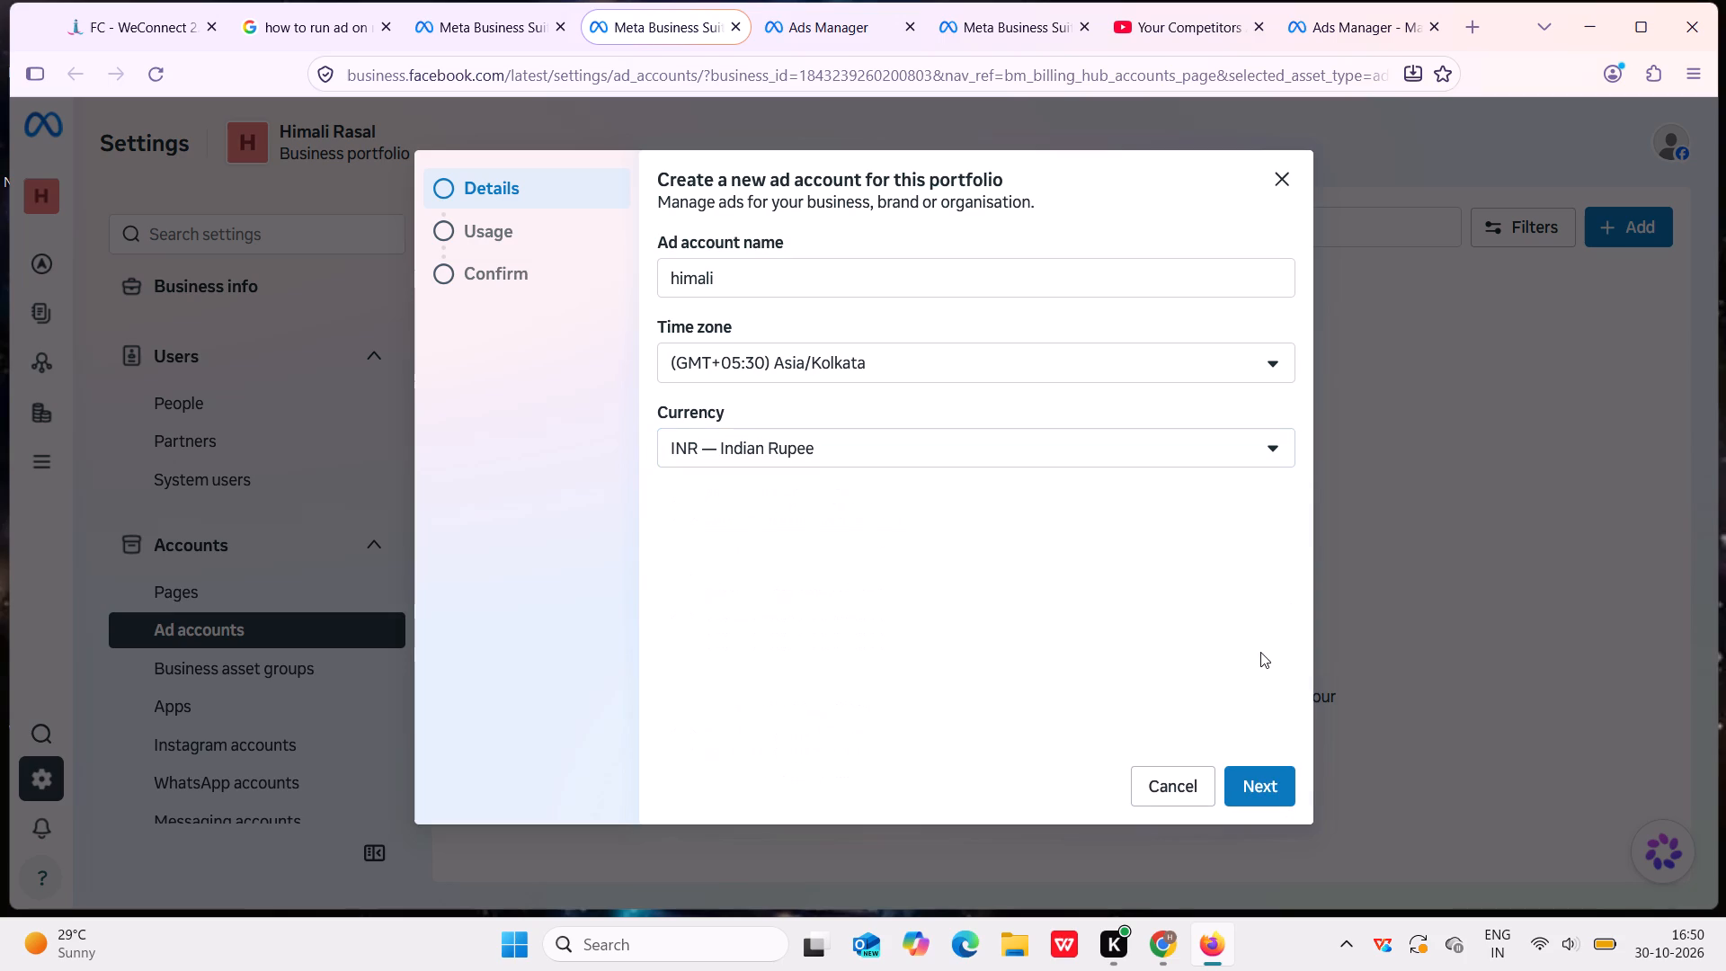
{"action": "left_click", "coordinate": [1269, 773]}
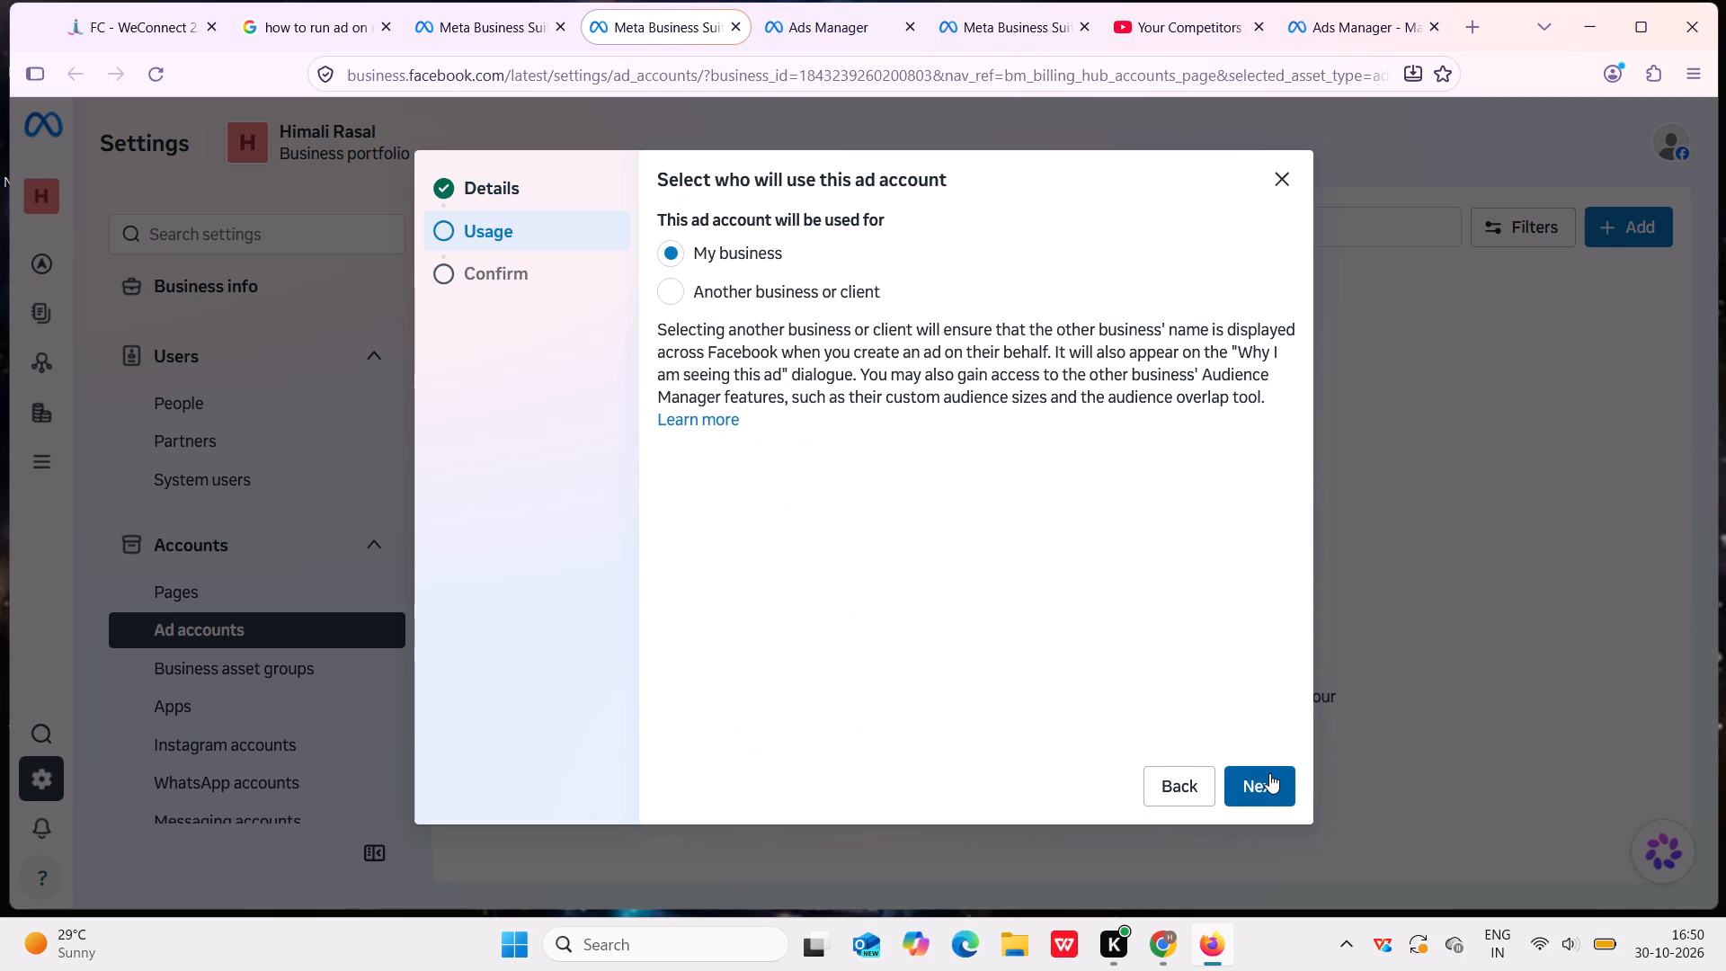
Keep the usage as My business, accept the Meta Commercial Terms and Advertising Policies, and finish creating the ad account without payment info.
{"action": "left_click", "coordinate": [1269, 773]}
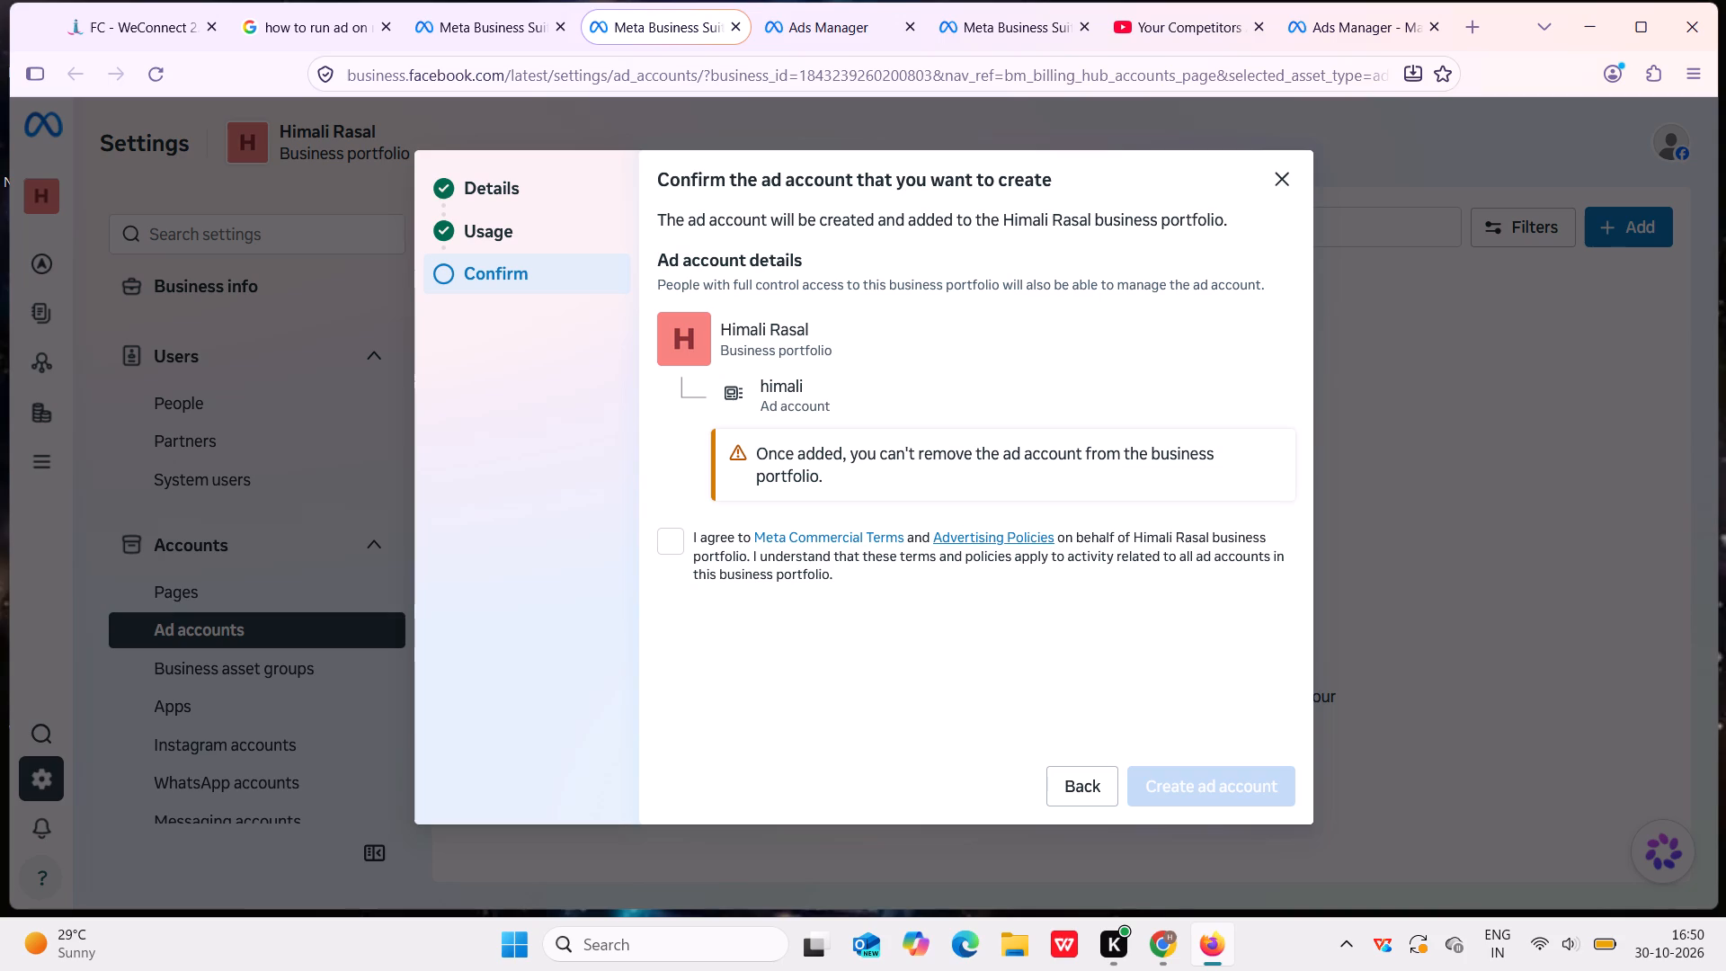
{"action": "left_click", "coordinate": [881, 462]}
{"action": "left_click", "coordinate": [667, 546]}
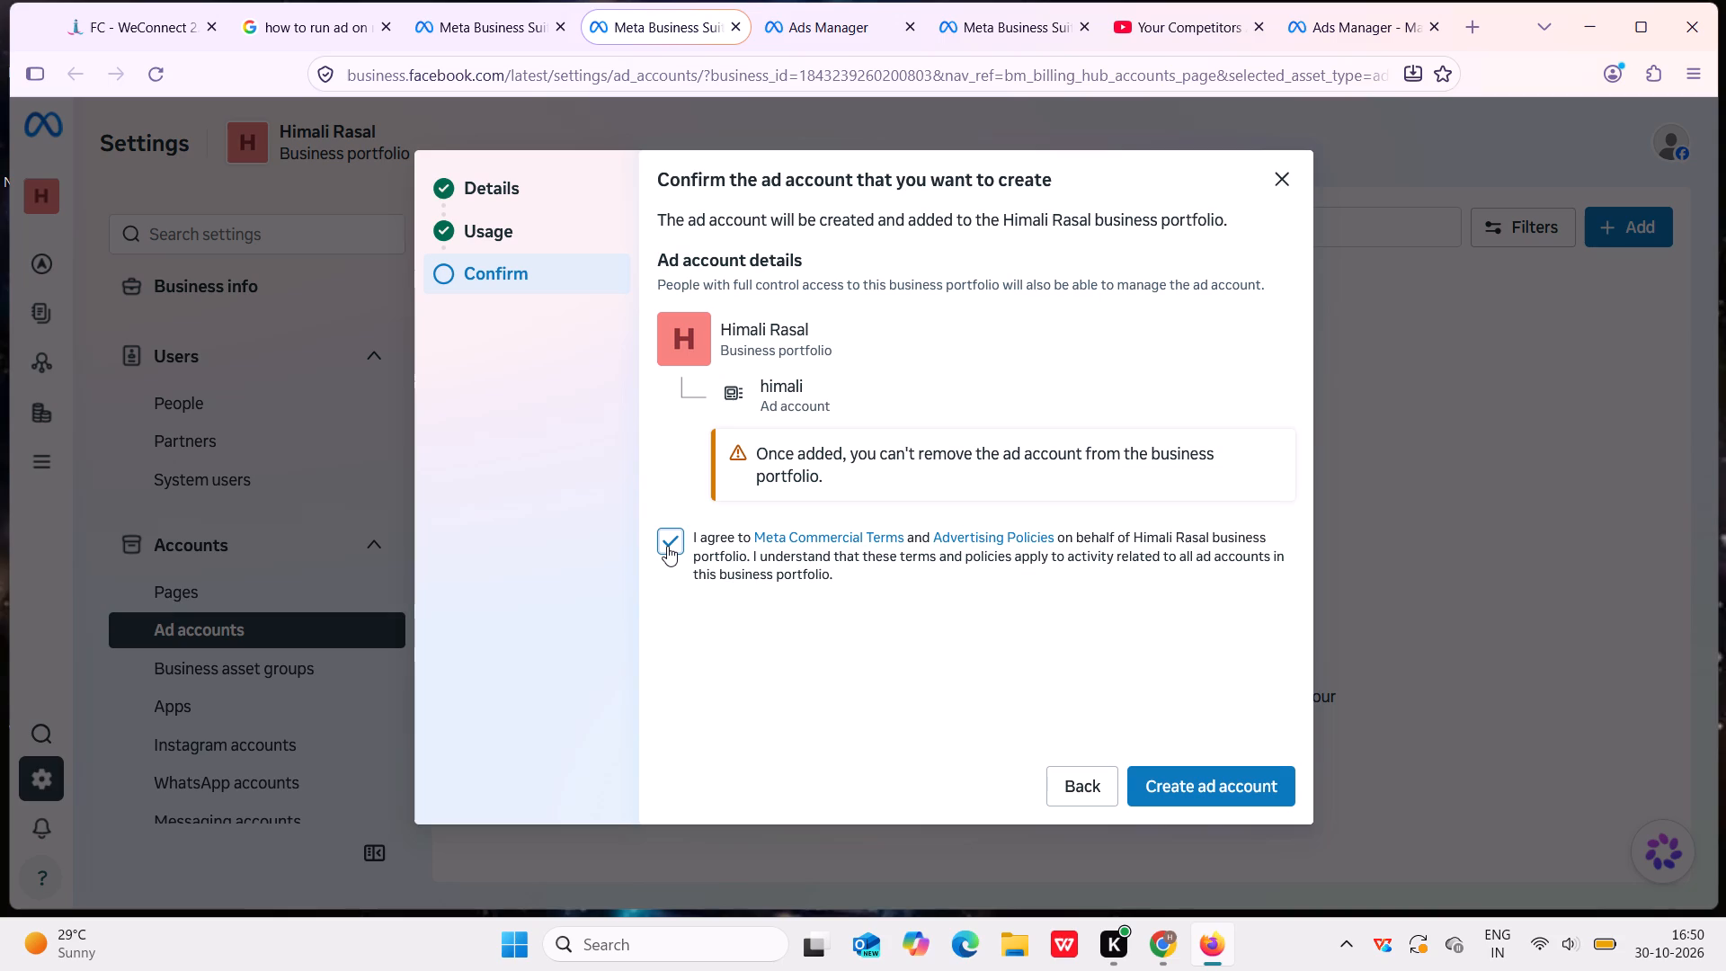
{"action": "left_click", "coordinate": [1181, 799]}
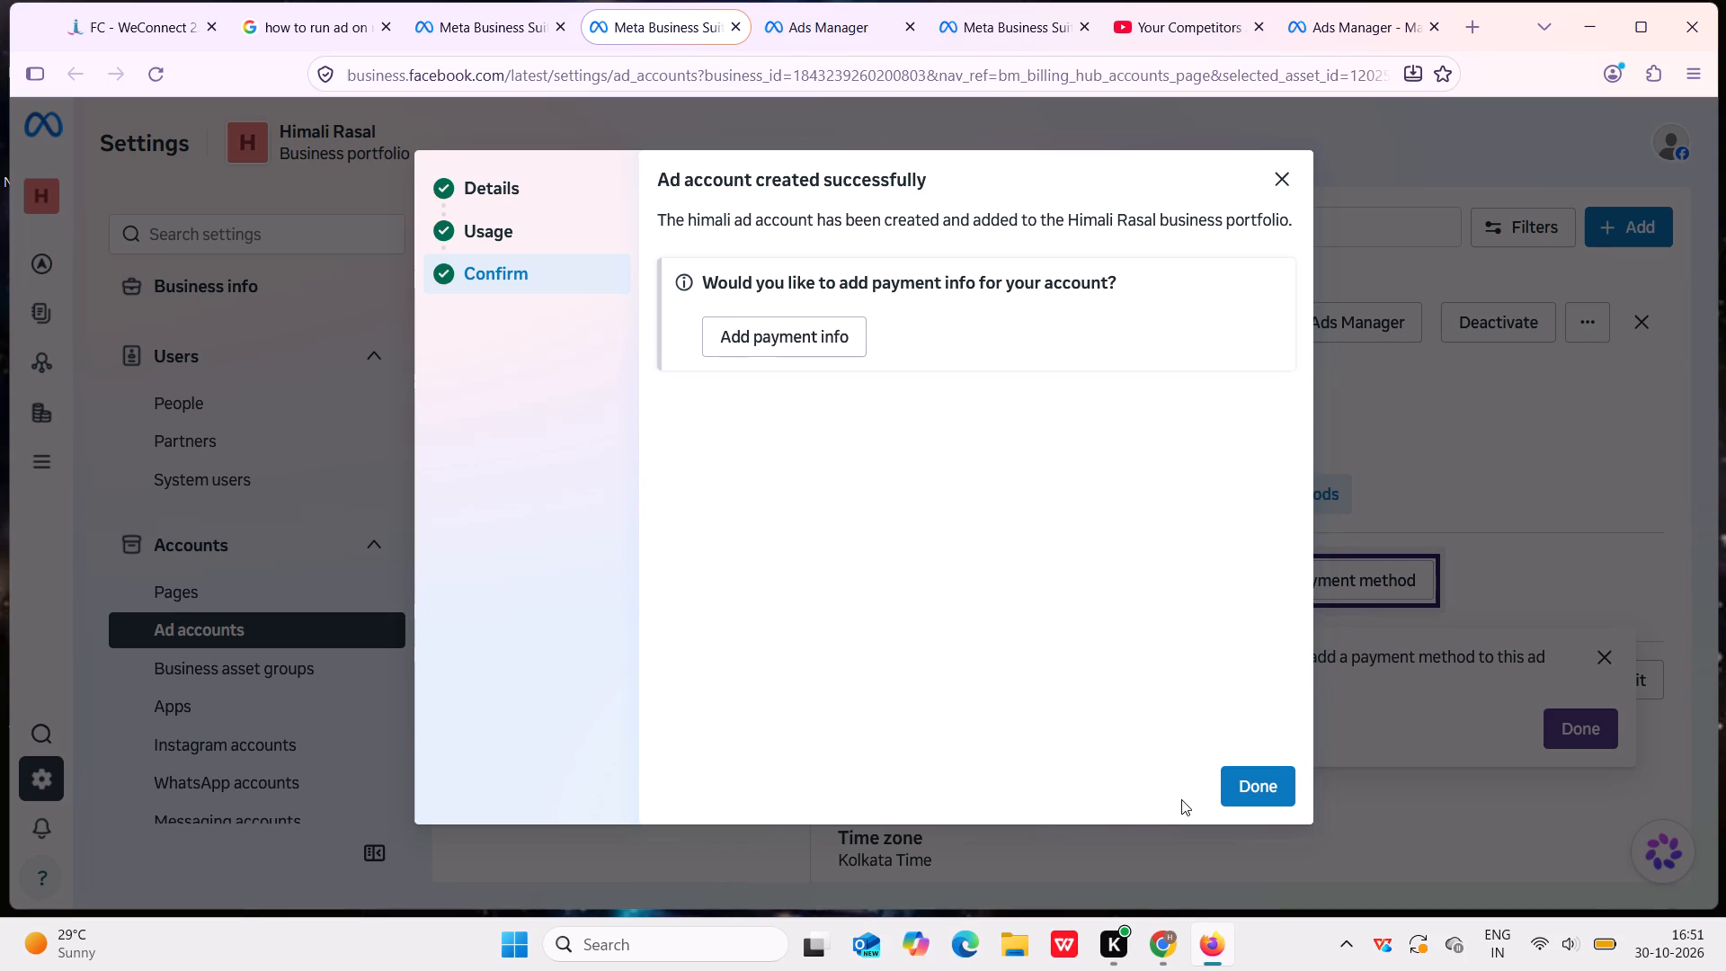
{"action": "left_click", "coordinate": [1263, 793]}
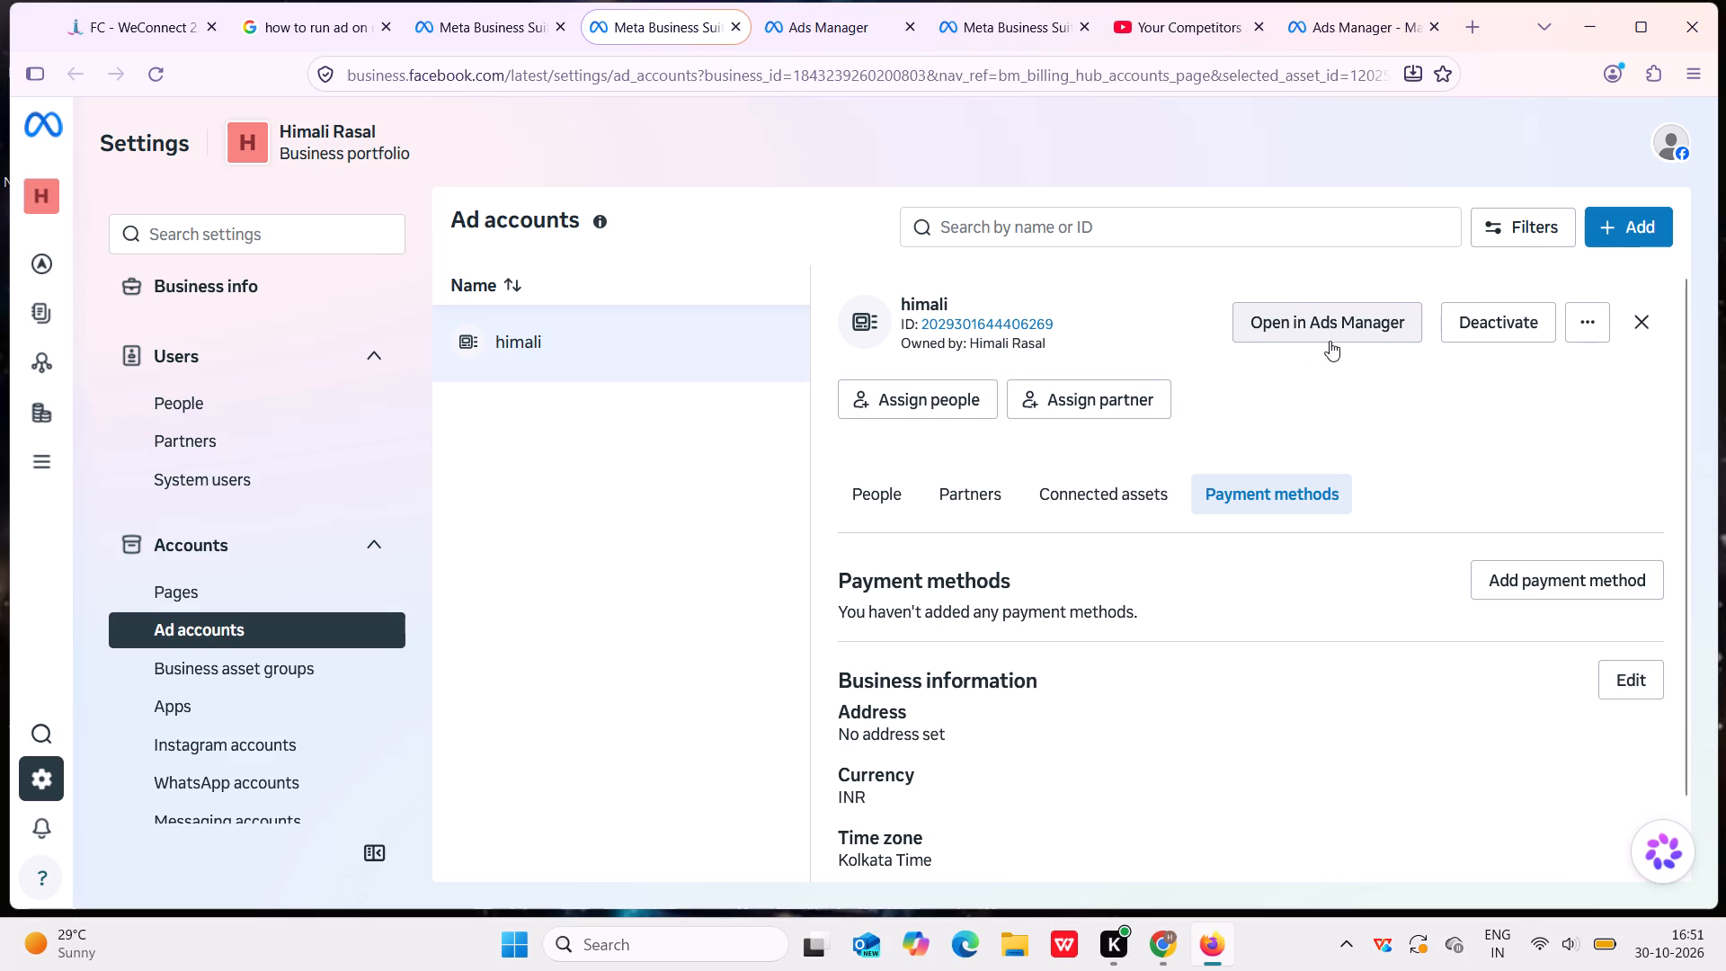
Examine the new ad account's payment methods and business information.
{"action": "left_click", "coordinate": [1429, 554]}
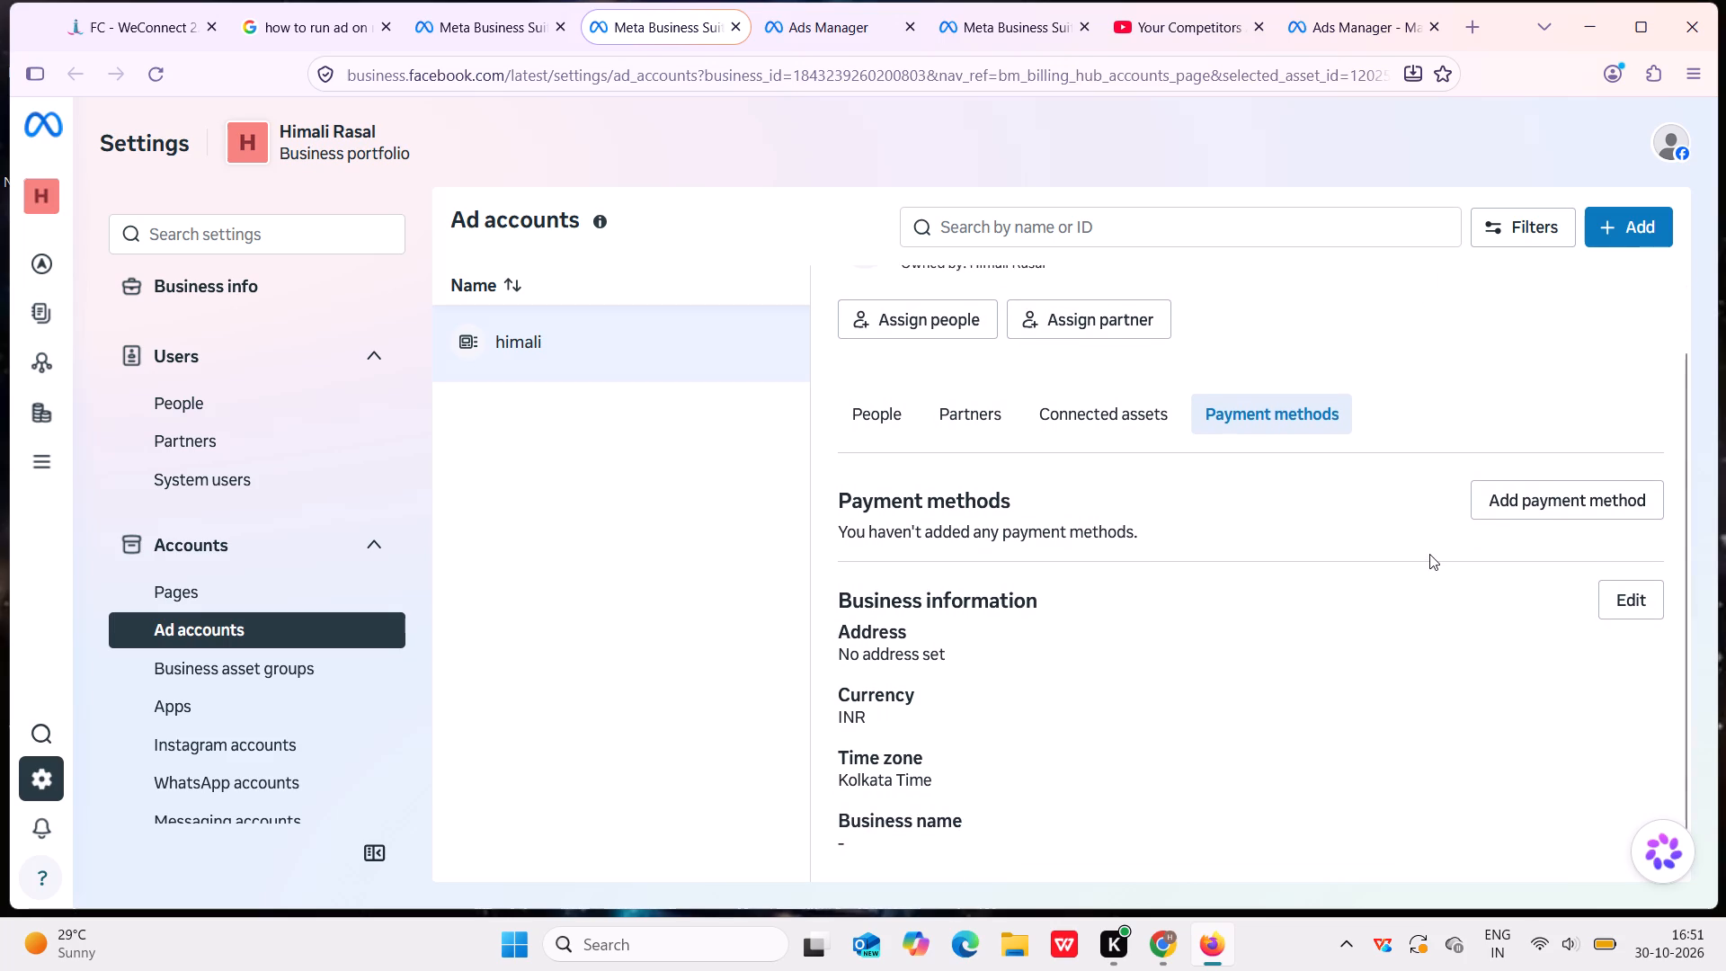
{"action": "scroll", "coordinate": [1429, 554], "scroll_direction": "down", "scroll_amount": 2}
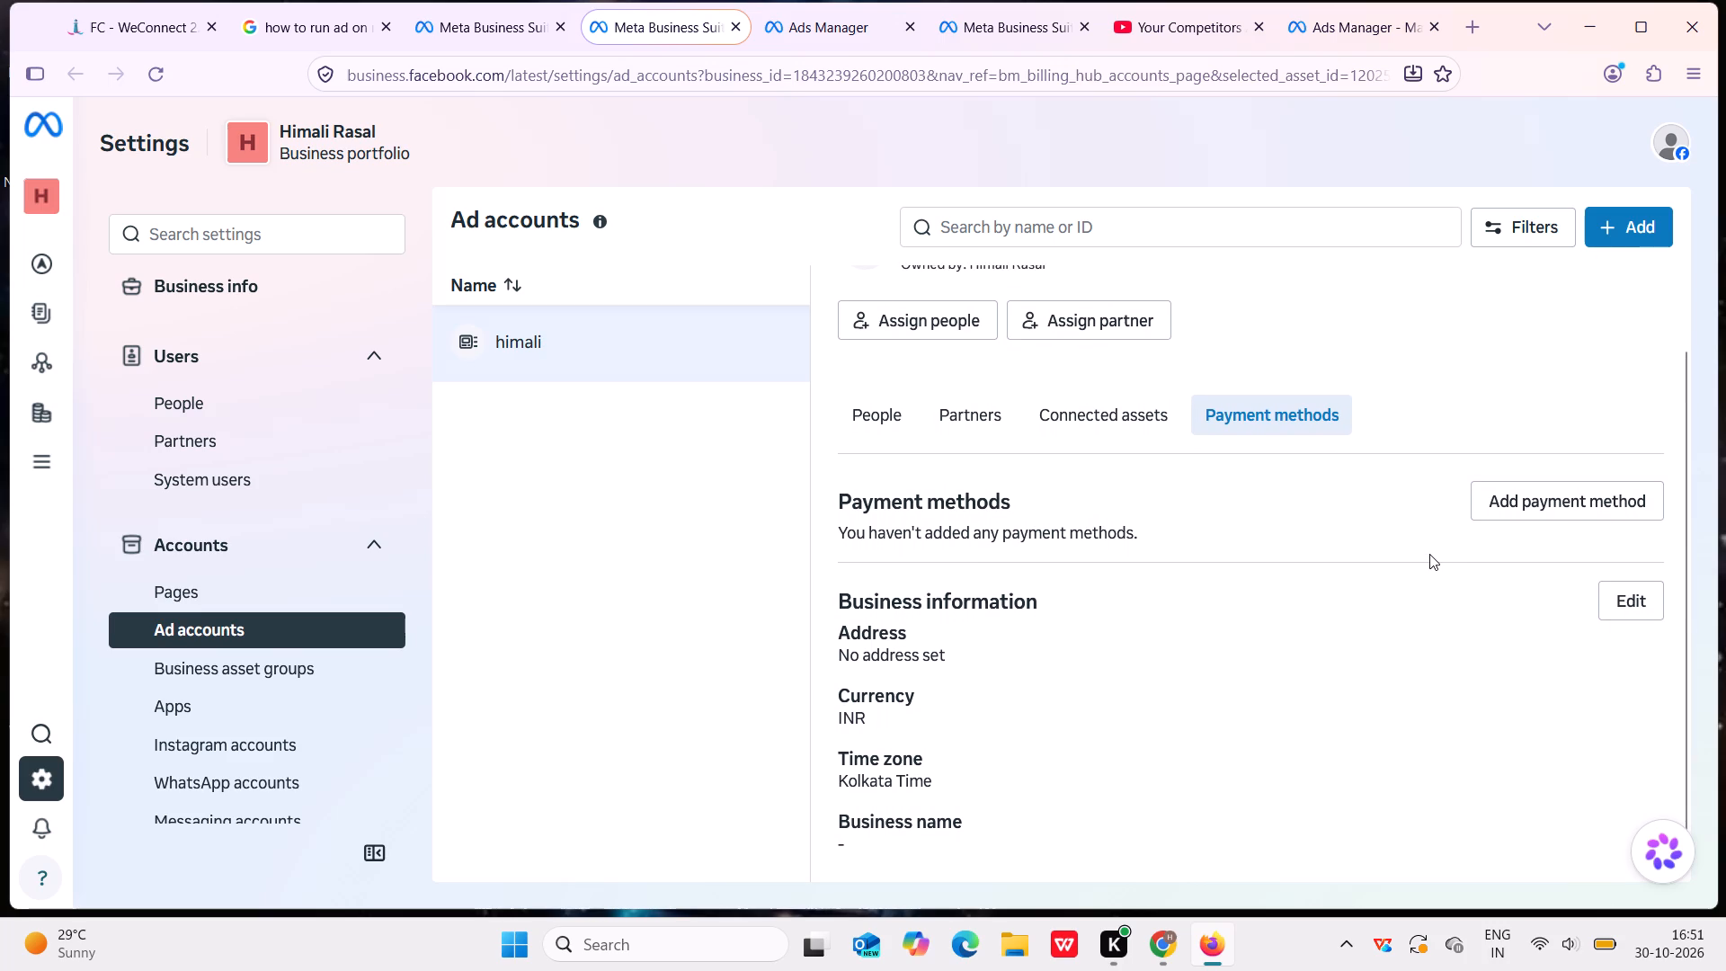
{"action": "scroll", "coordinate": [1429, 554], "scroll_direction": "up", "scroll_amount": 1}
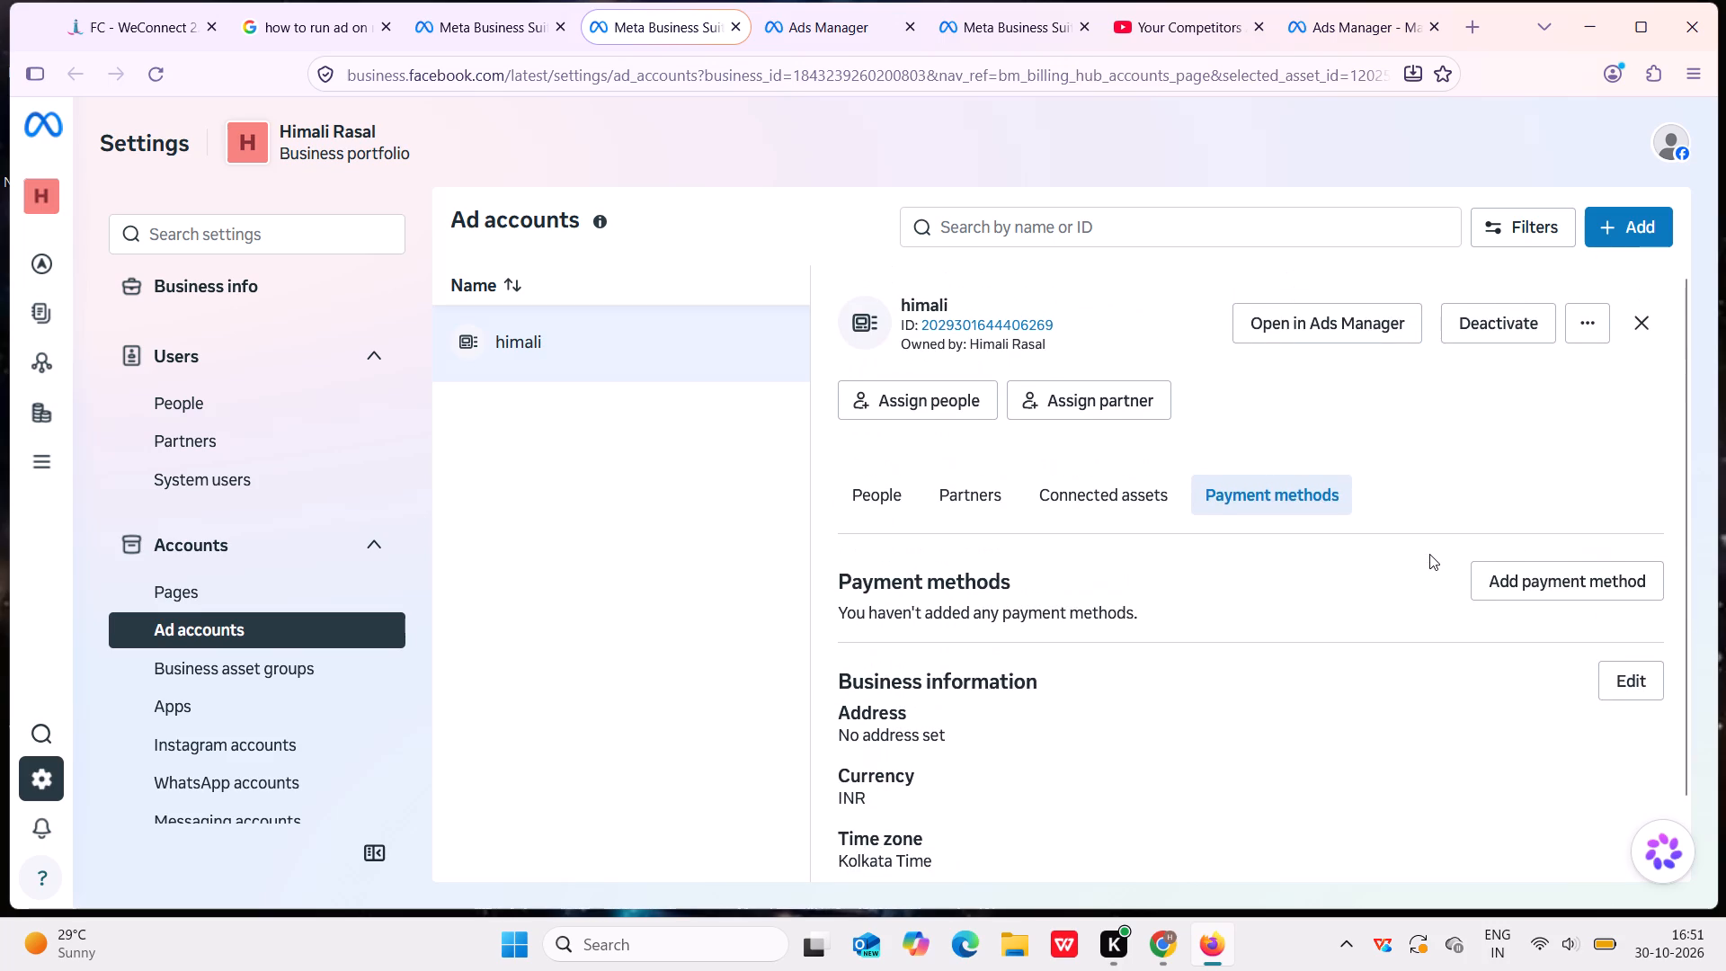
{"action": "scroll", "coordinate": [1429, 554], "scroll_direction": "up", "scroll_amount": 1}
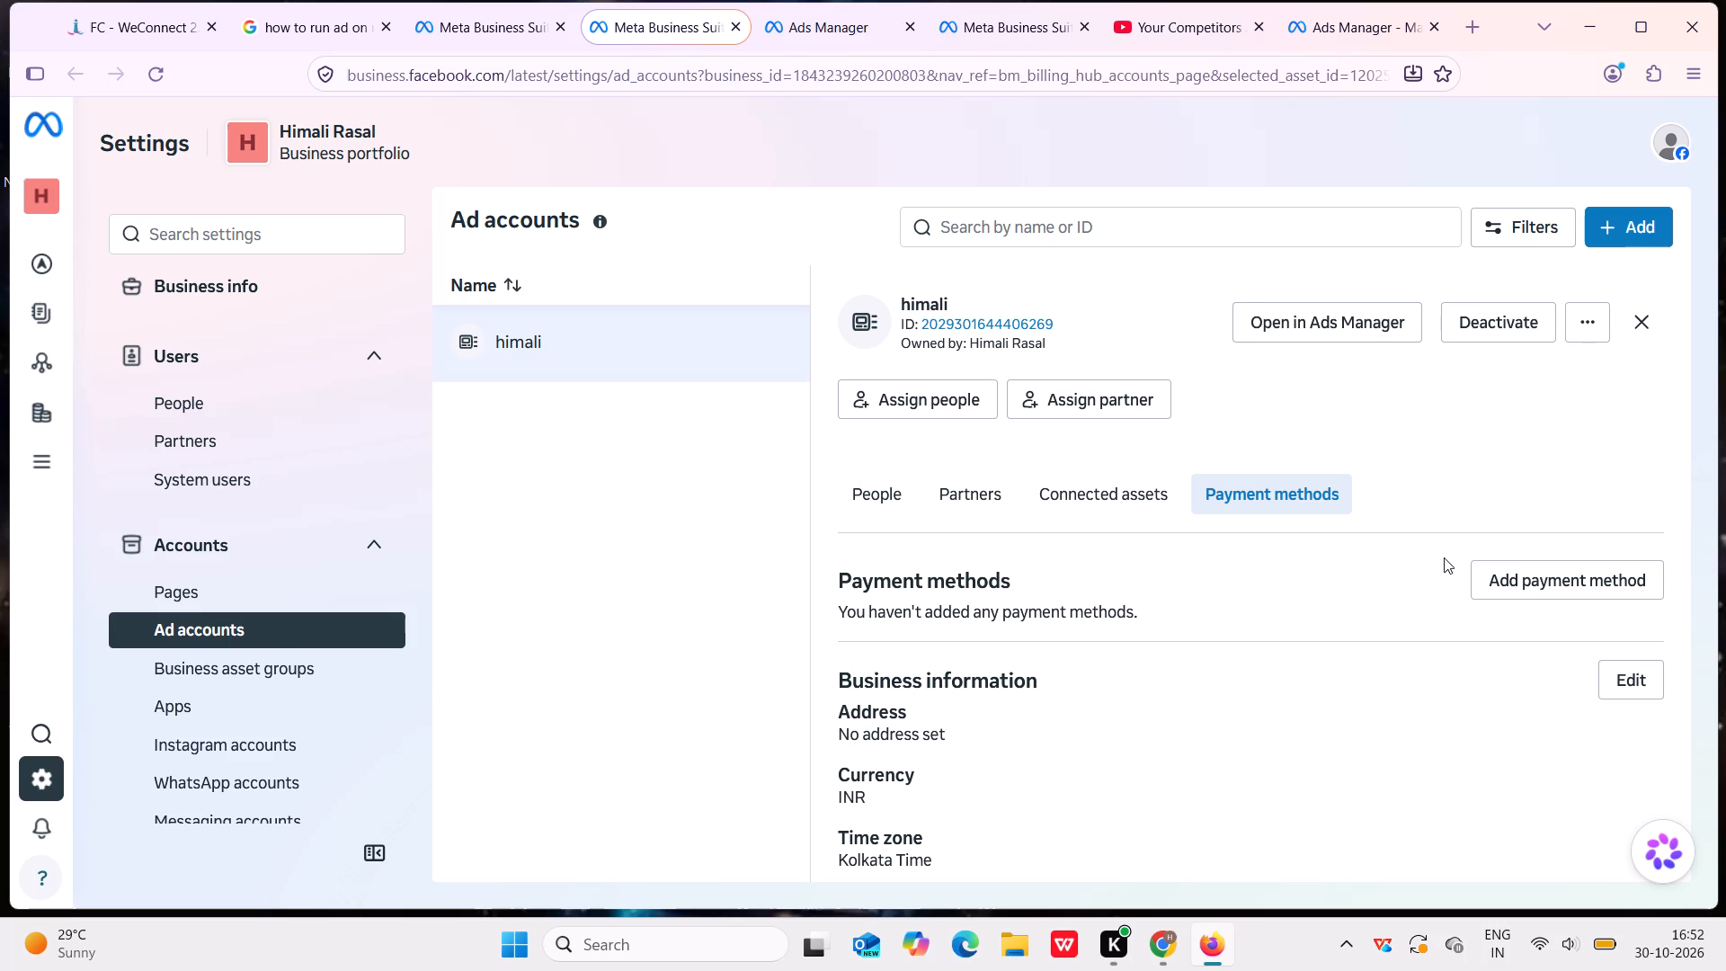
{"action": "scroll", "coordinate": [1326, 767], "scroll_direction": "down", "scroll_amount": 1}
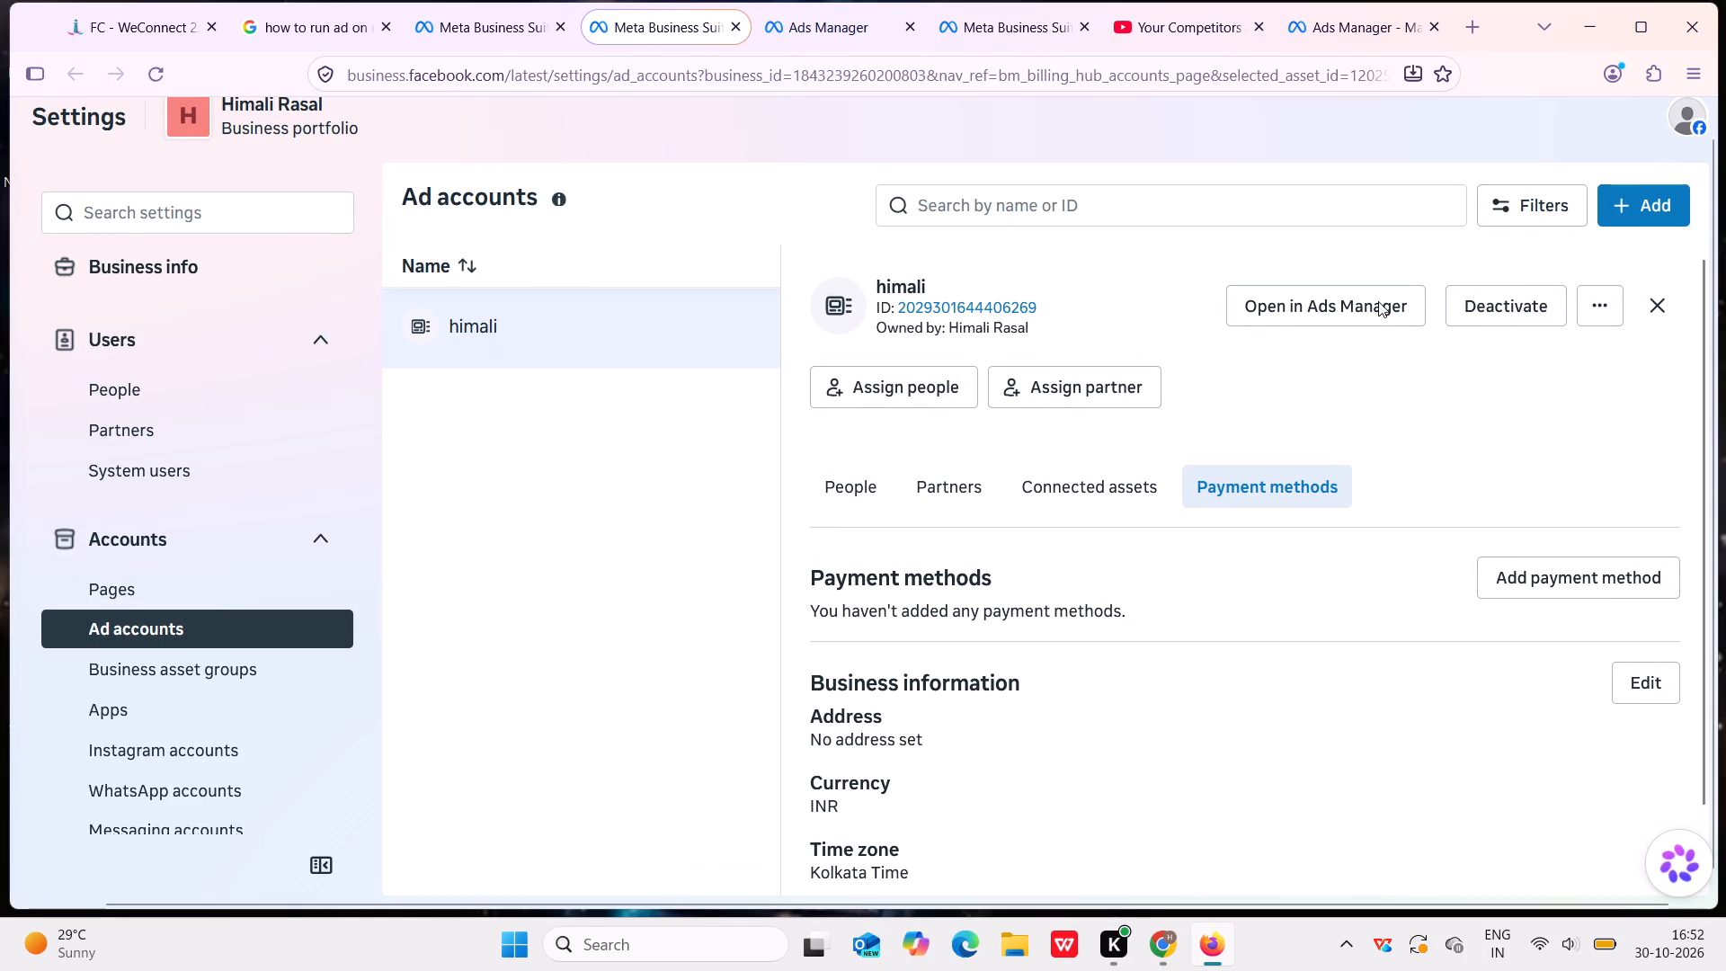
Open the himali ad account in Ads Manager.
{"action": "left_click", "coordinate": [1361, 314]}
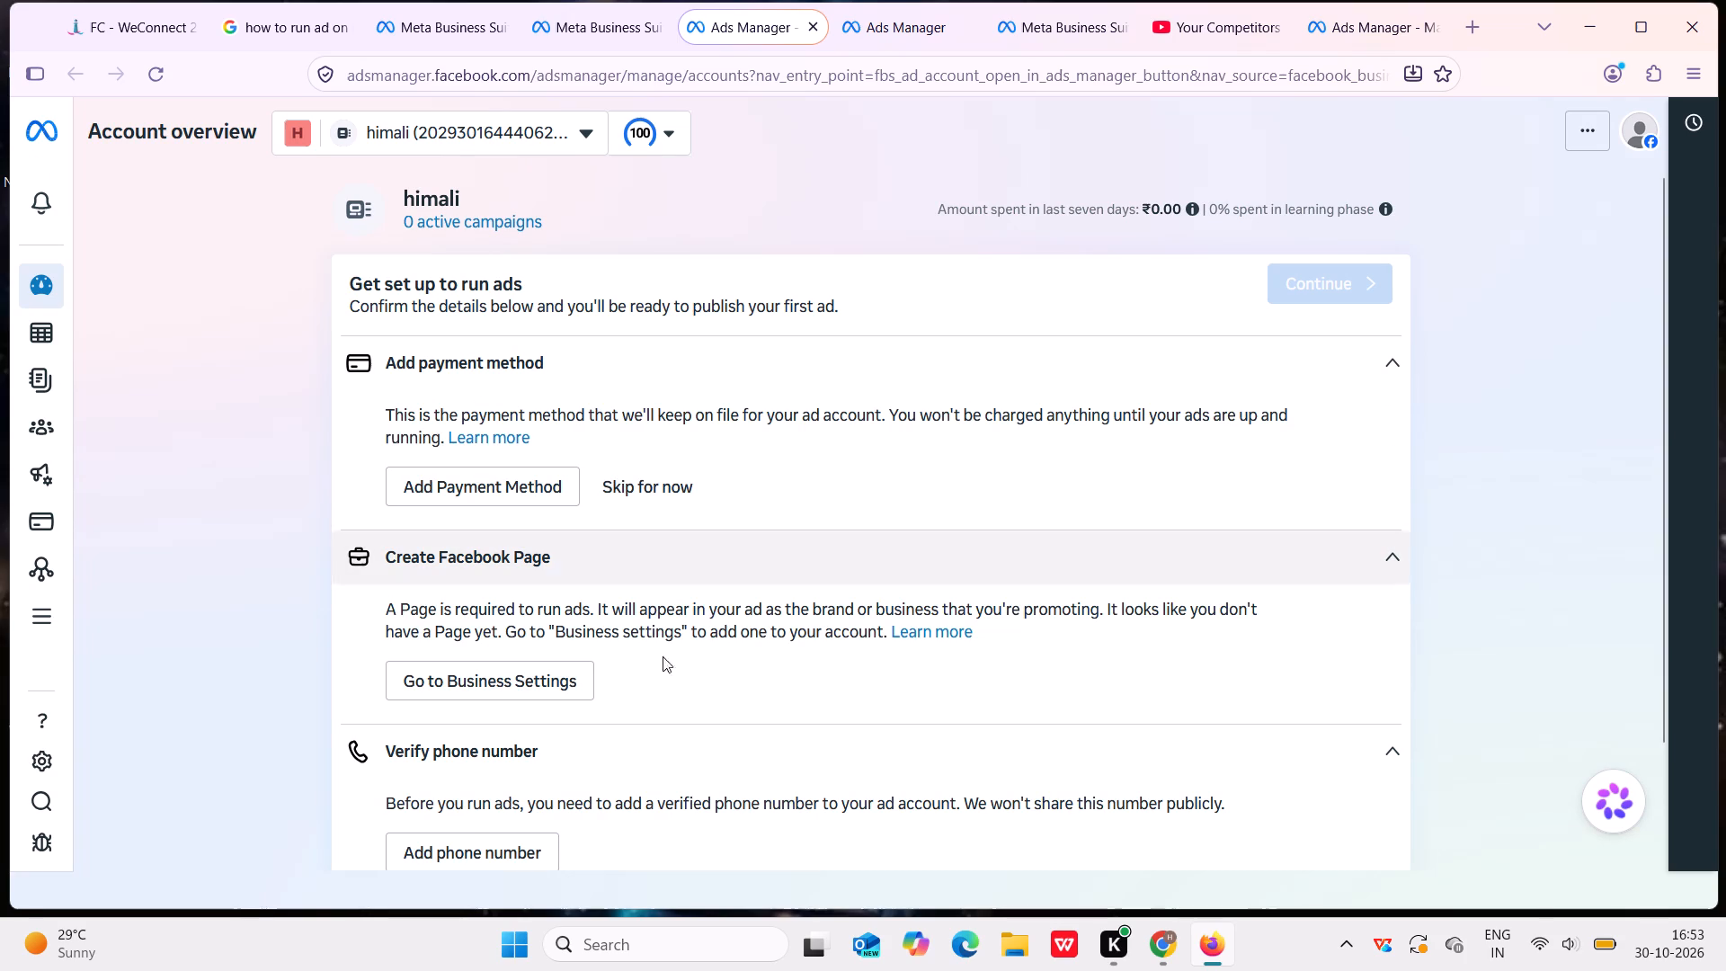
From the ad setup's Facebook Page requirement, go to the business settings and start adding an existing Facebook Page to the portfolio.
{"action": "double_click", "coordinate": [488, 682]}
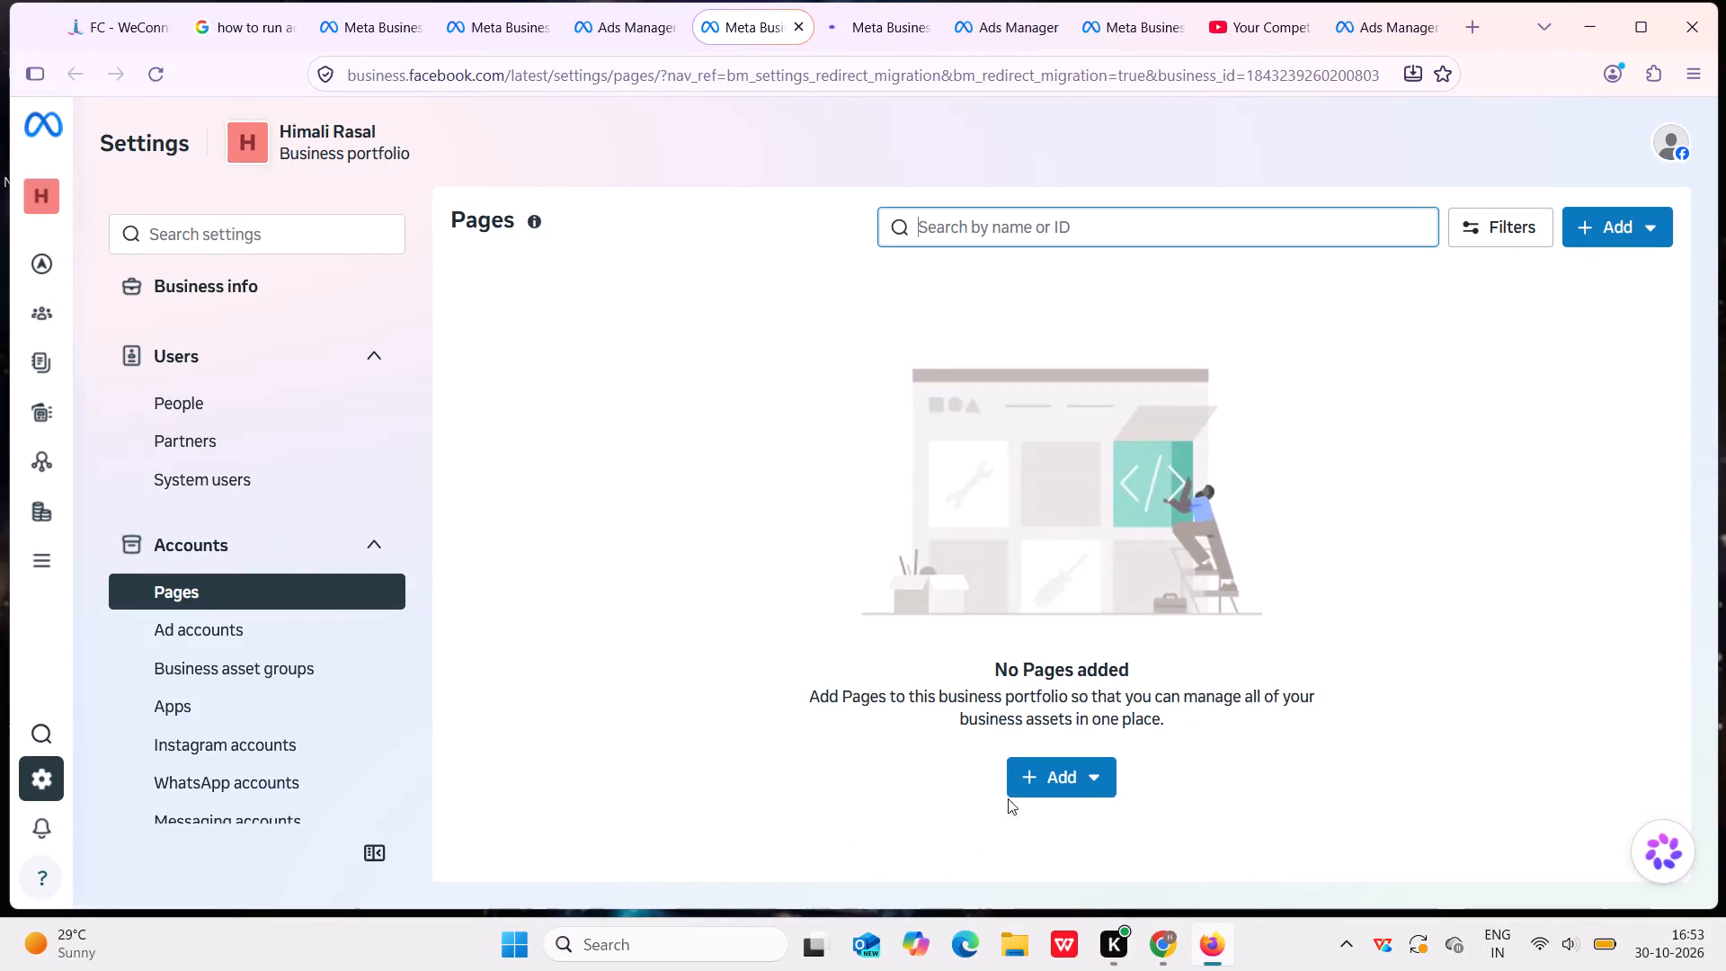
{"action": "left_click", "coordinate": [1060, 767]}
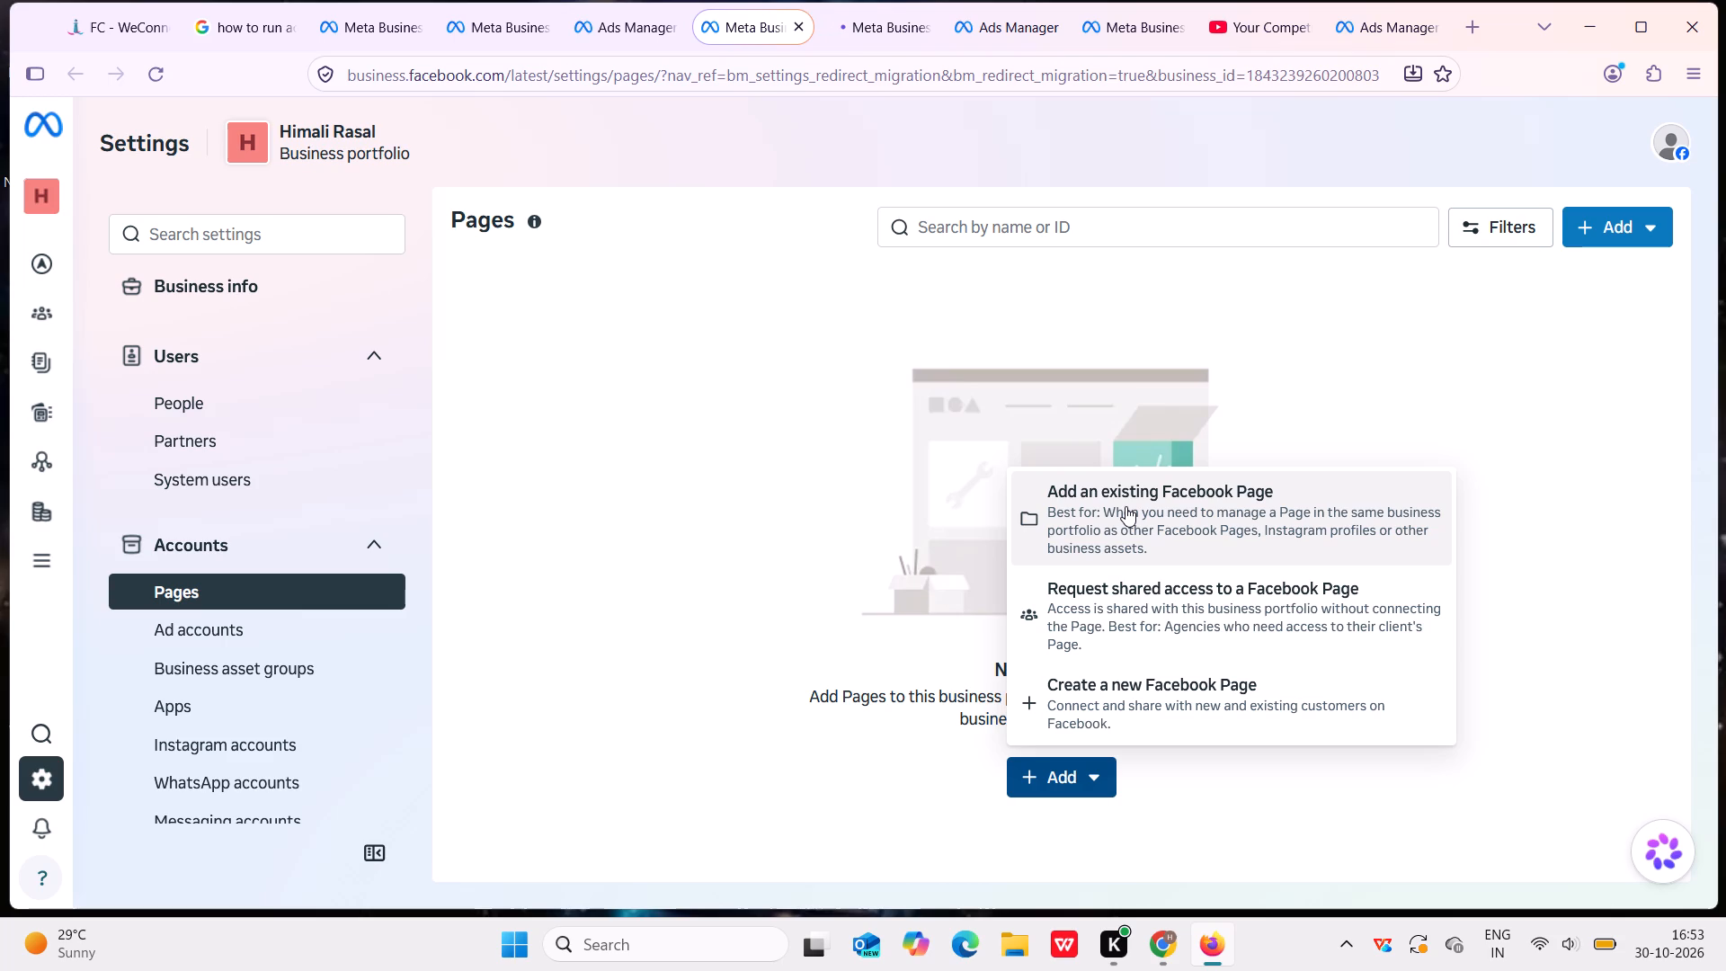
{"action": "double_click", "coordinate": [1125, 506]}
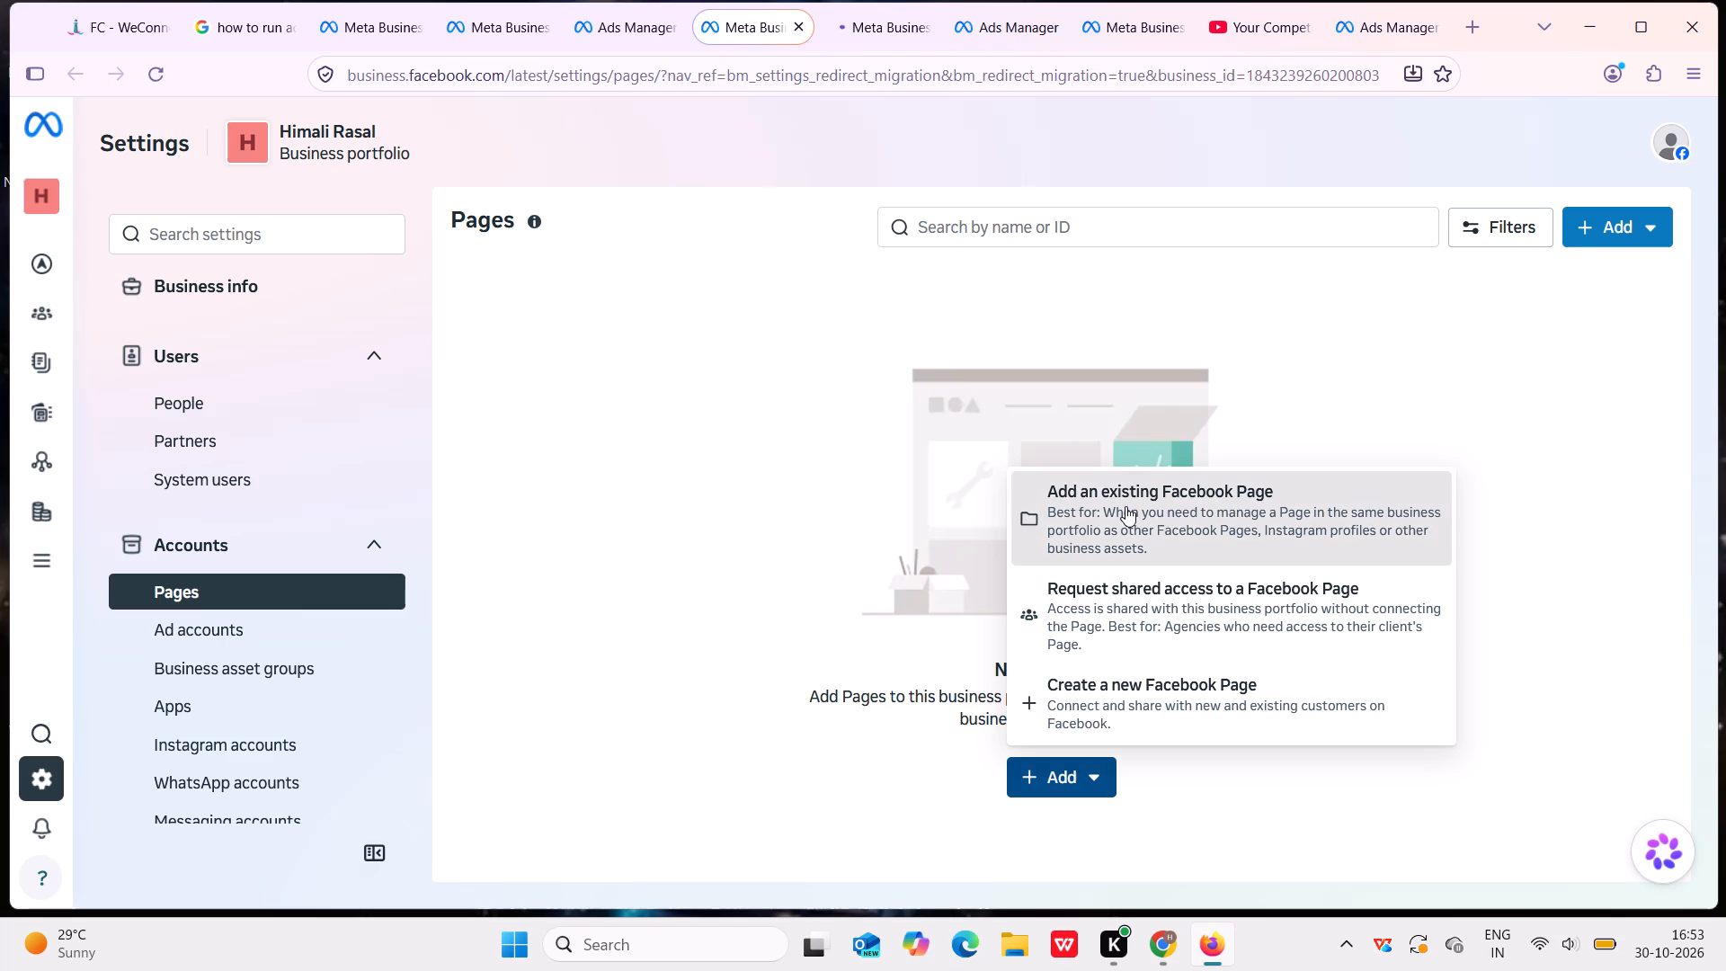
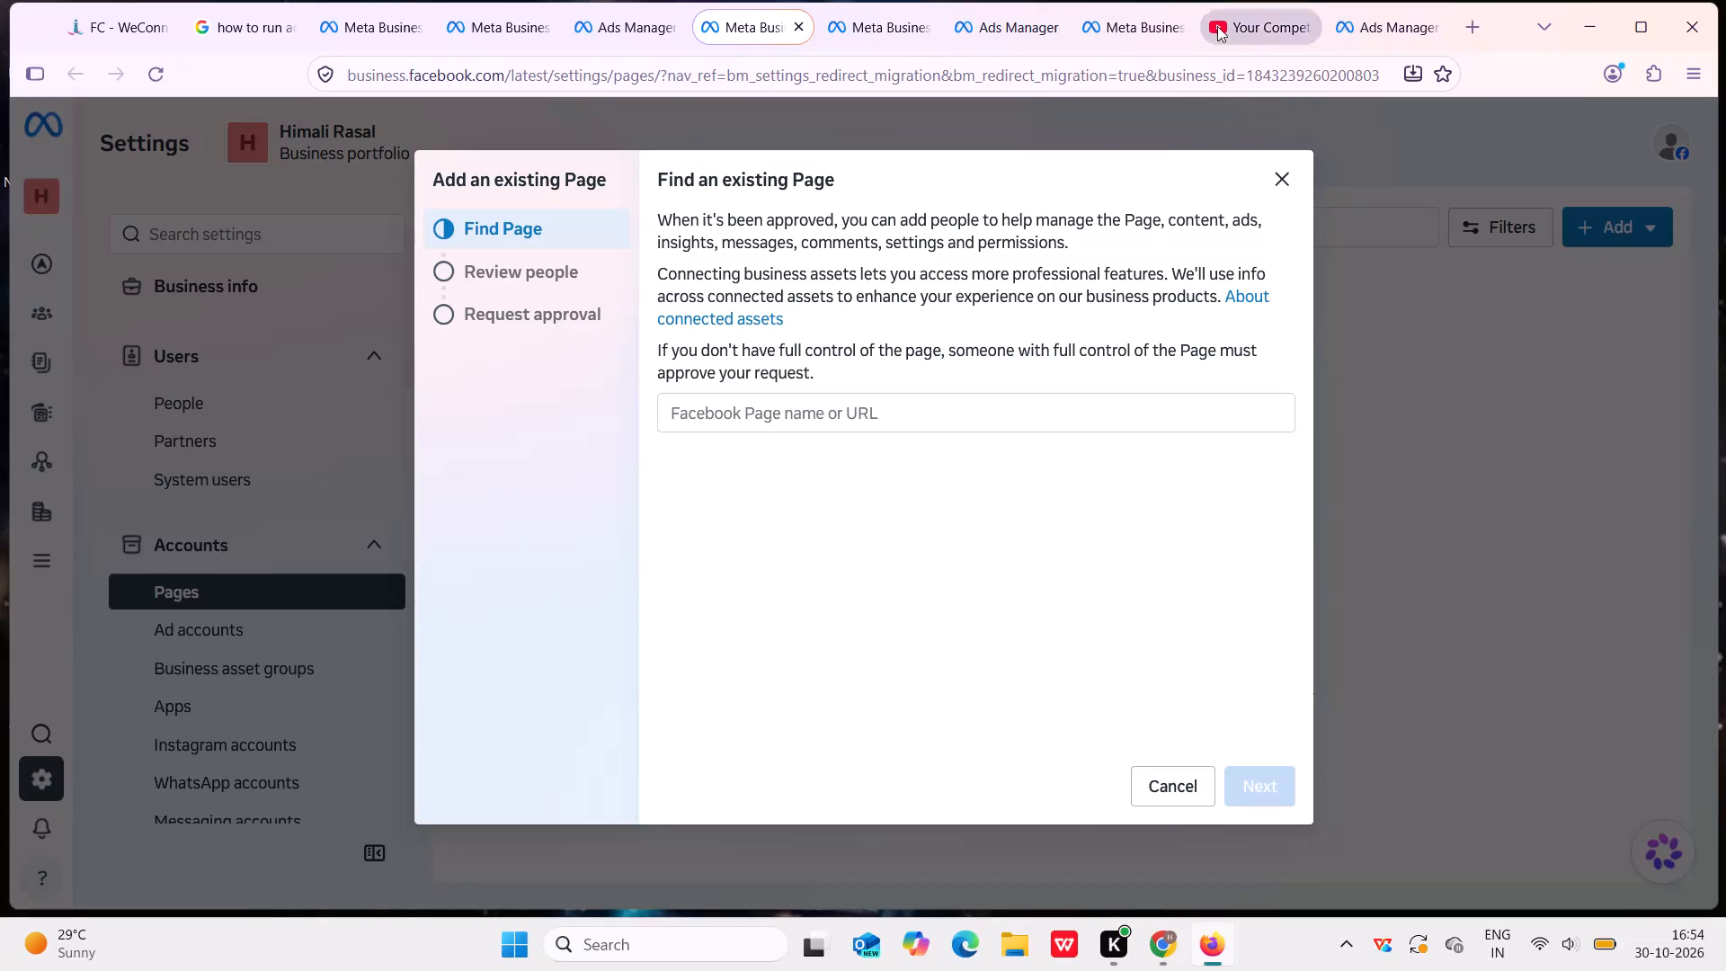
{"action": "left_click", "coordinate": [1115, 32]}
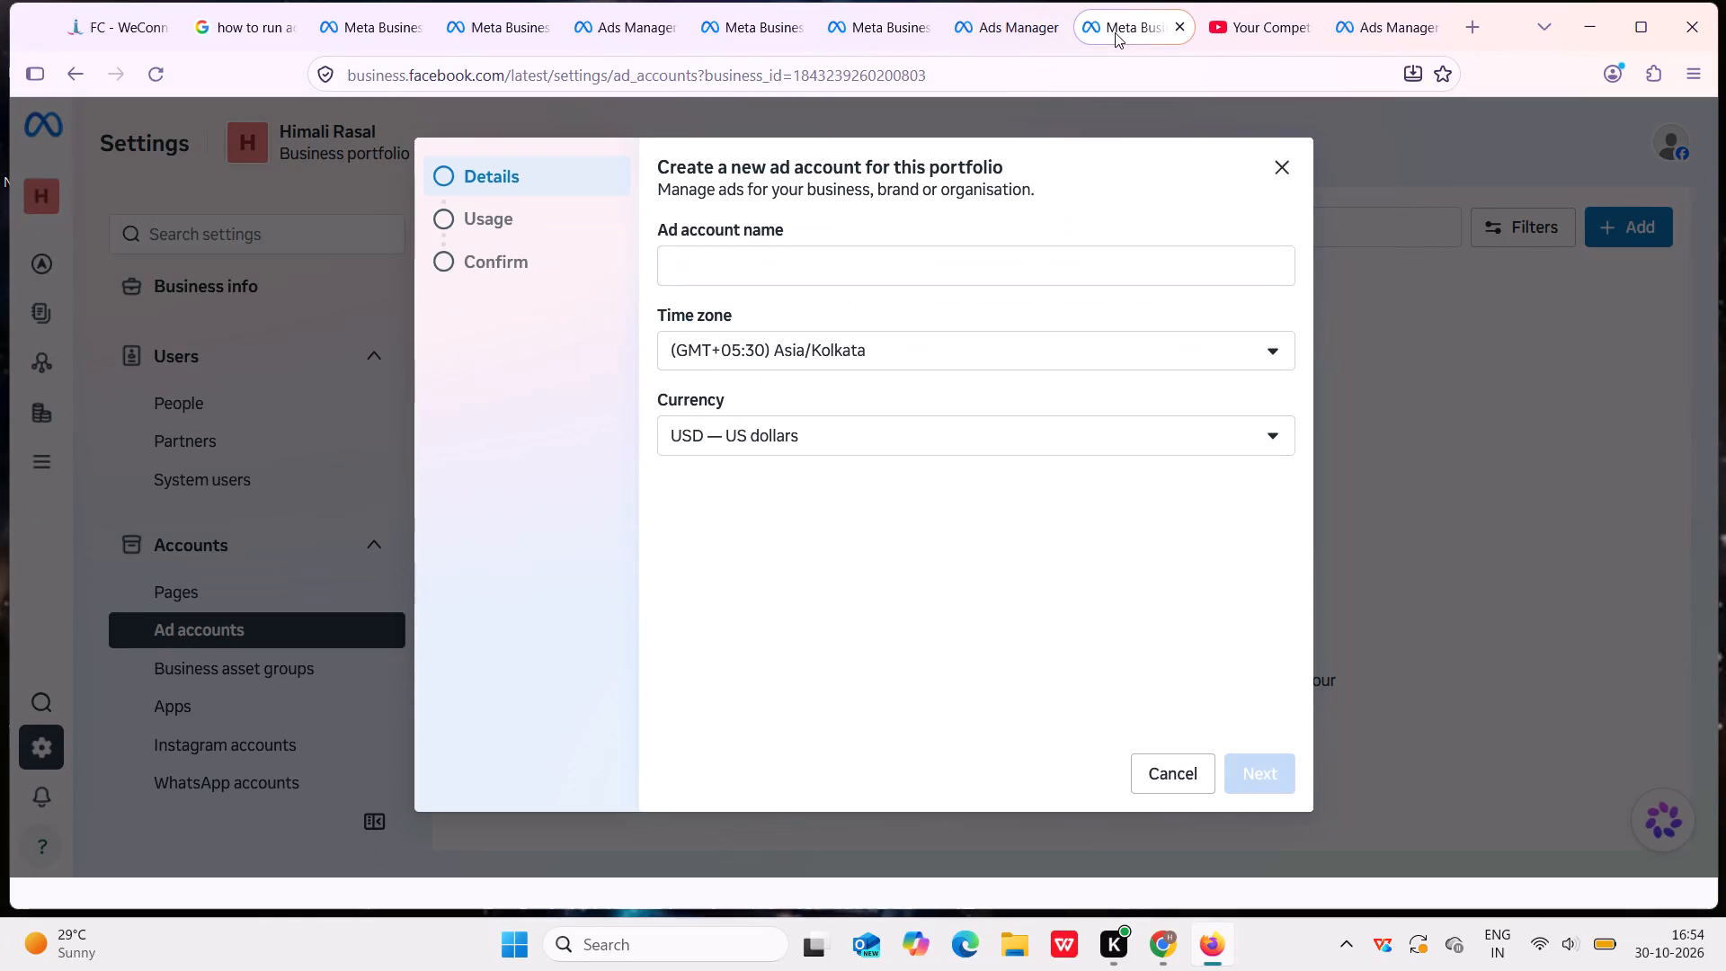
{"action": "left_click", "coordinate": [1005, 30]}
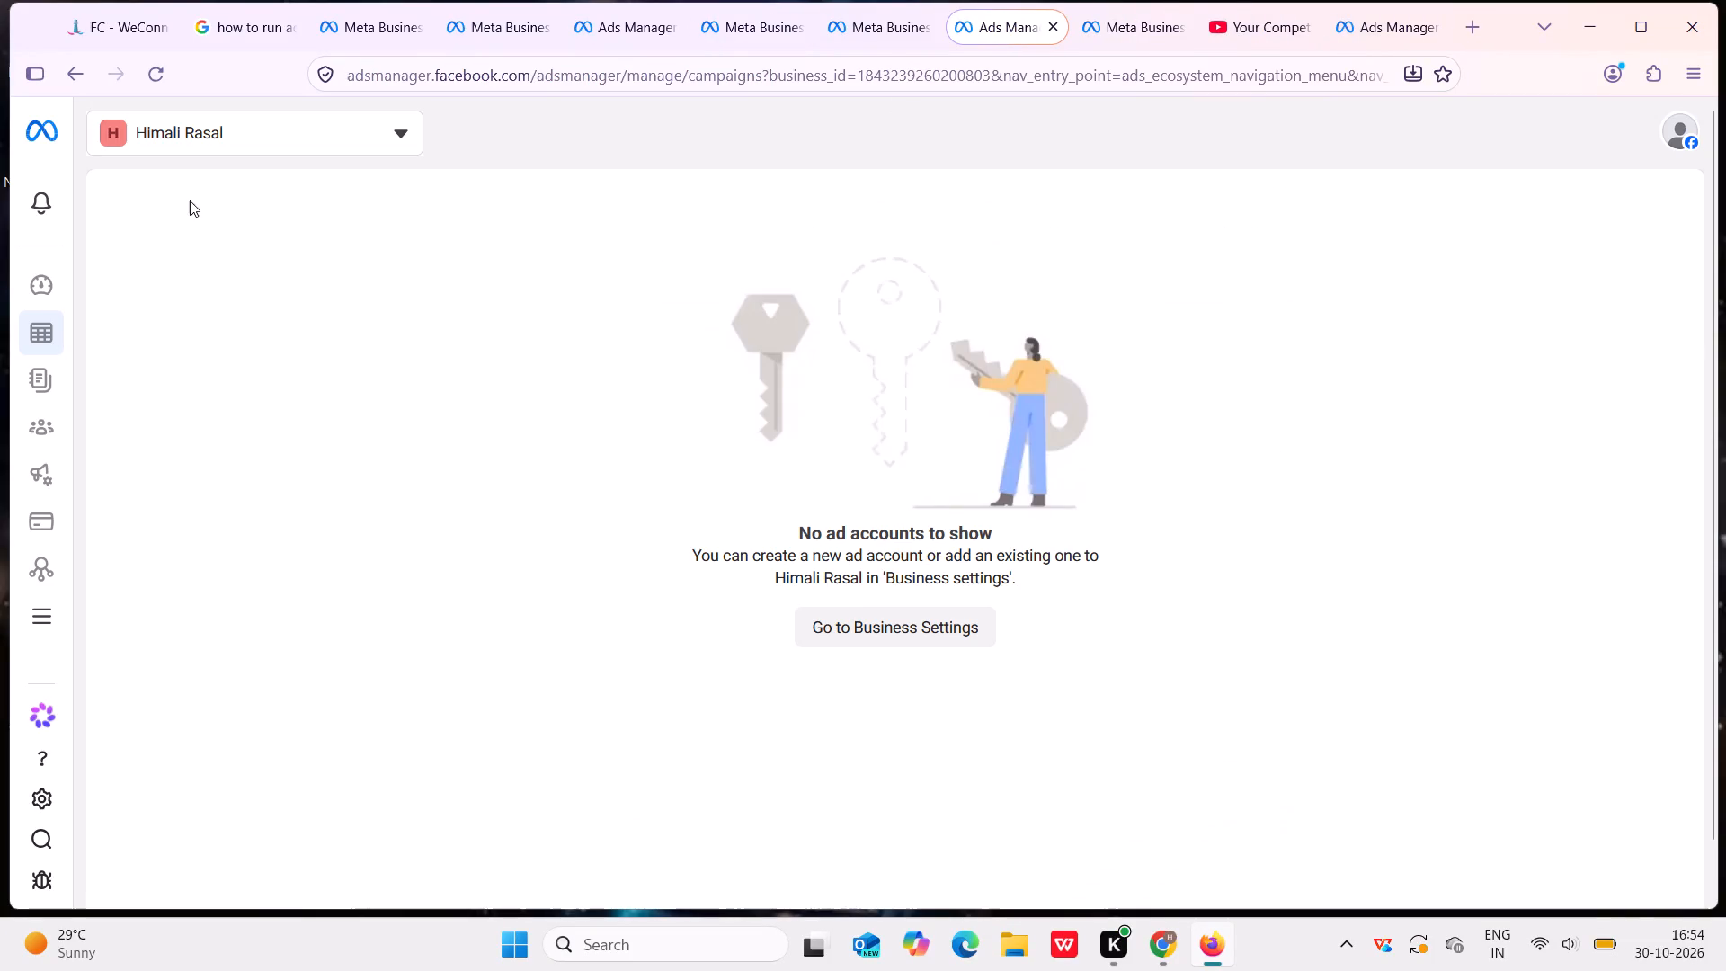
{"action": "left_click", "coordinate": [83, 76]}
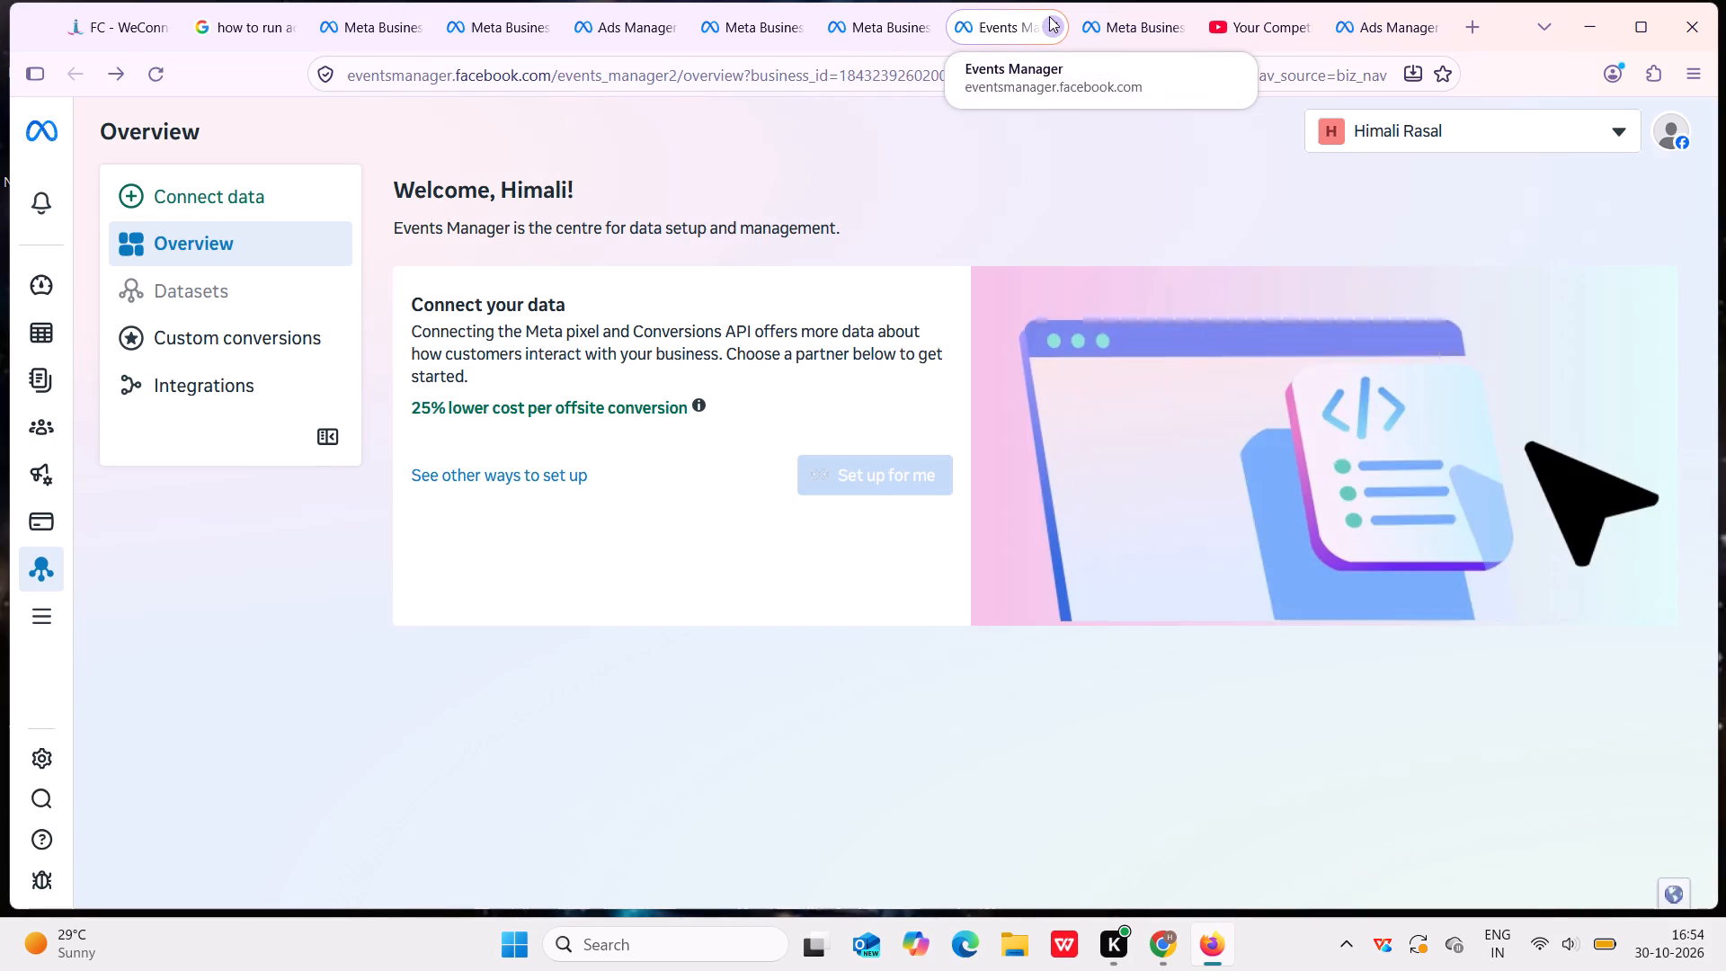
Close the Events Manager page and return to the himali account overview in Ads Manager.
{"action": "left_click", "coordinate": [1049, 16]}
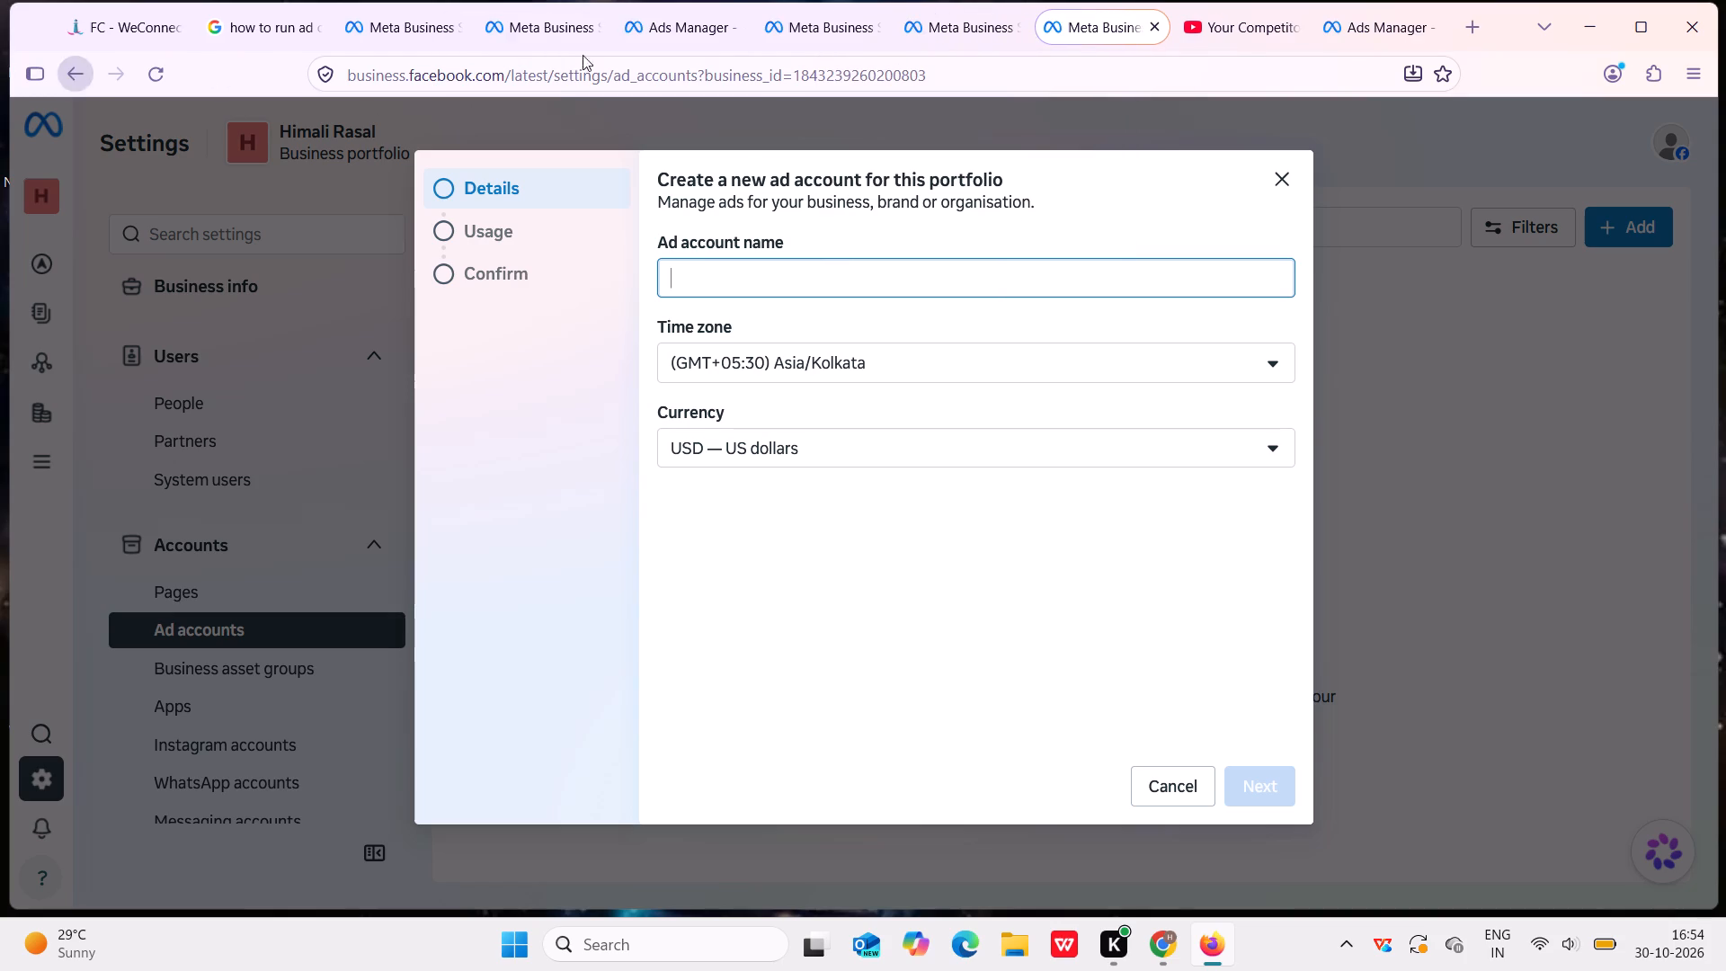
{"action": "double_click", "coordinate": [700, 24]}
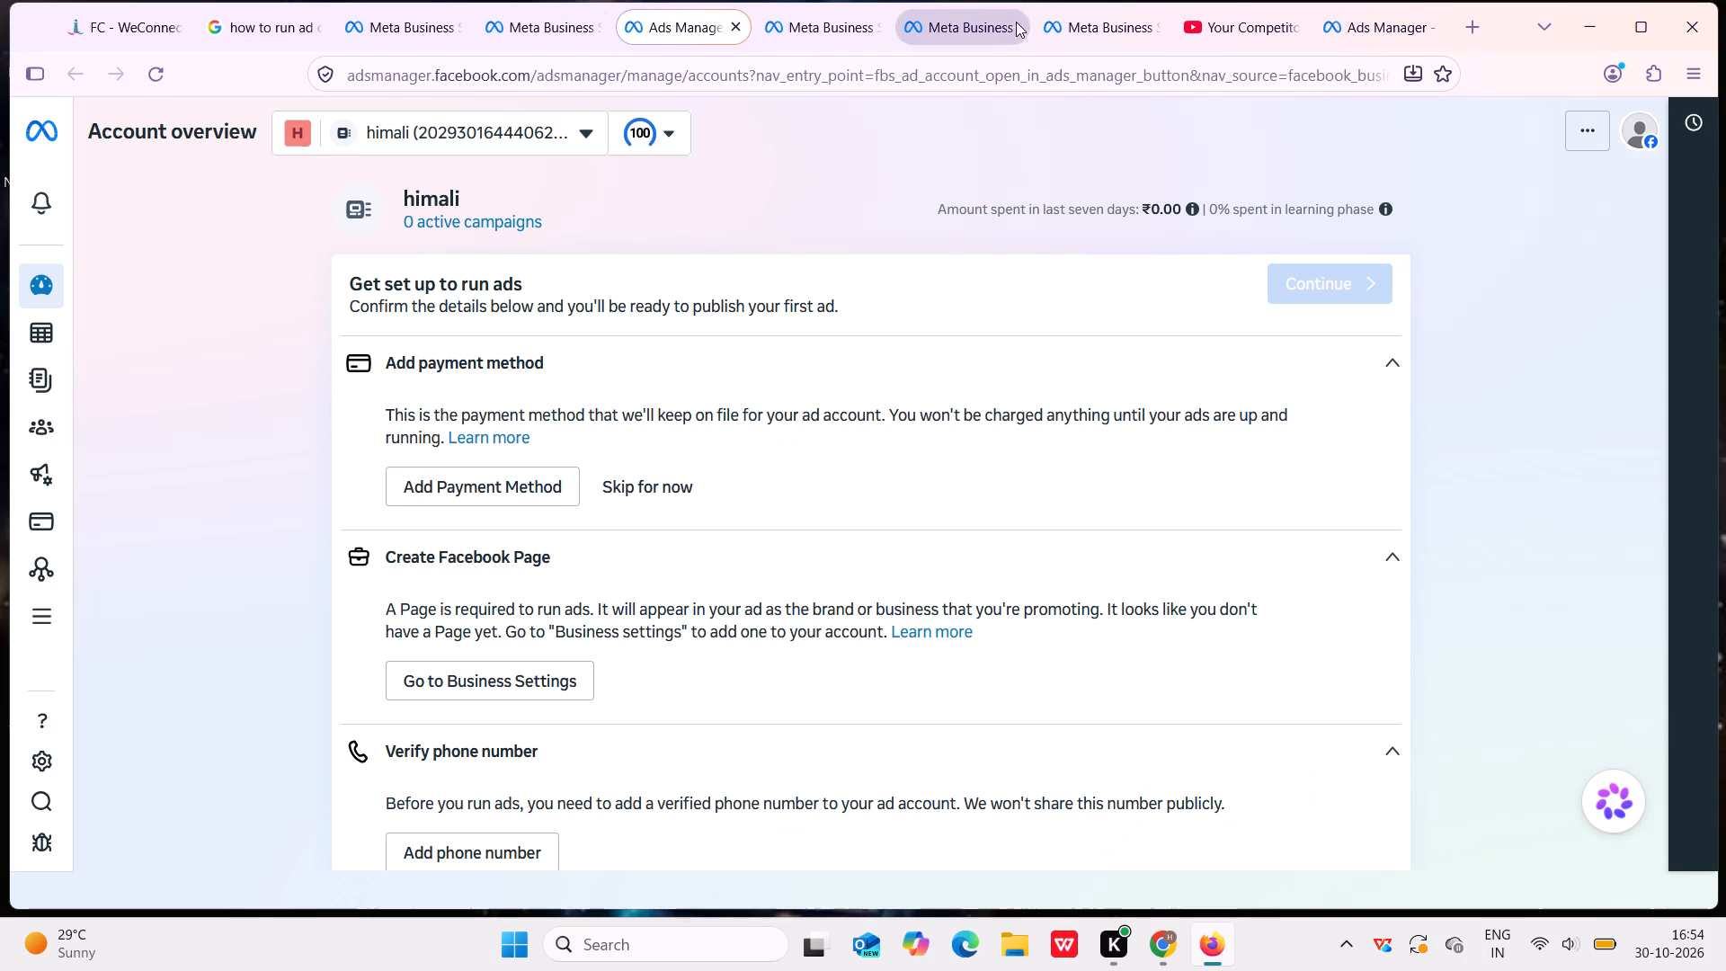
Open Facebook in a new tab, look through the personal profile page, and close that tab.
{"action": "left_click", "coordinate": [1464, 22]}
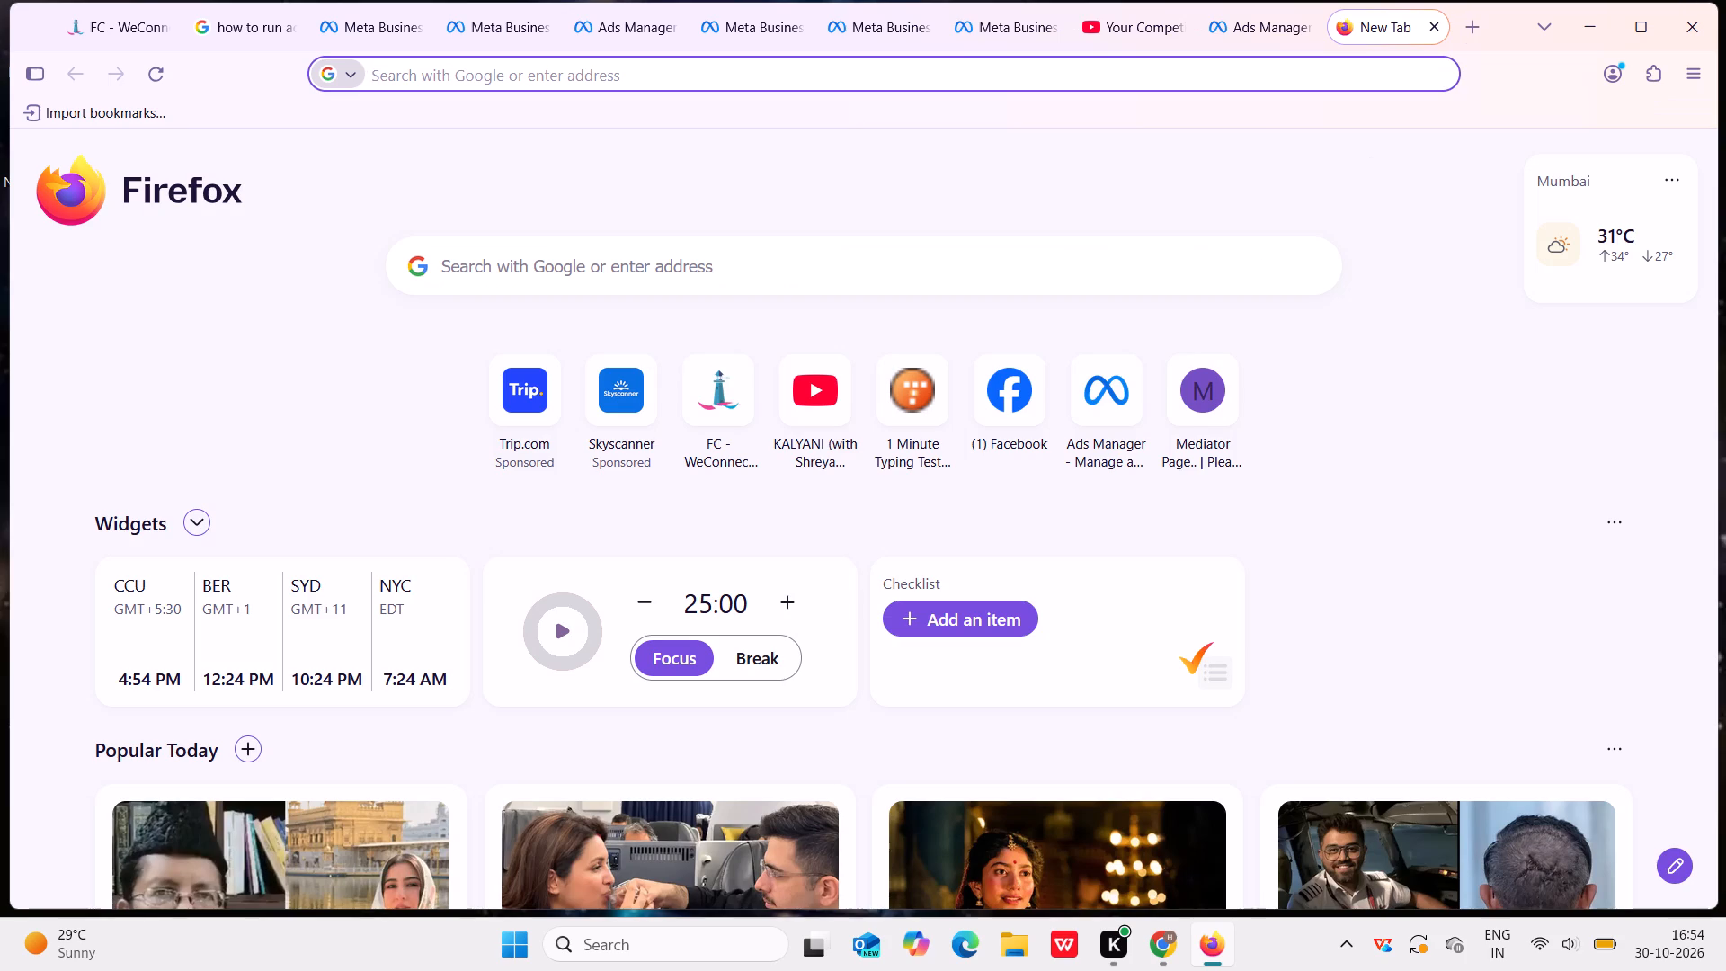
{"action": "left_click", "coordinate": [1024, 409]}
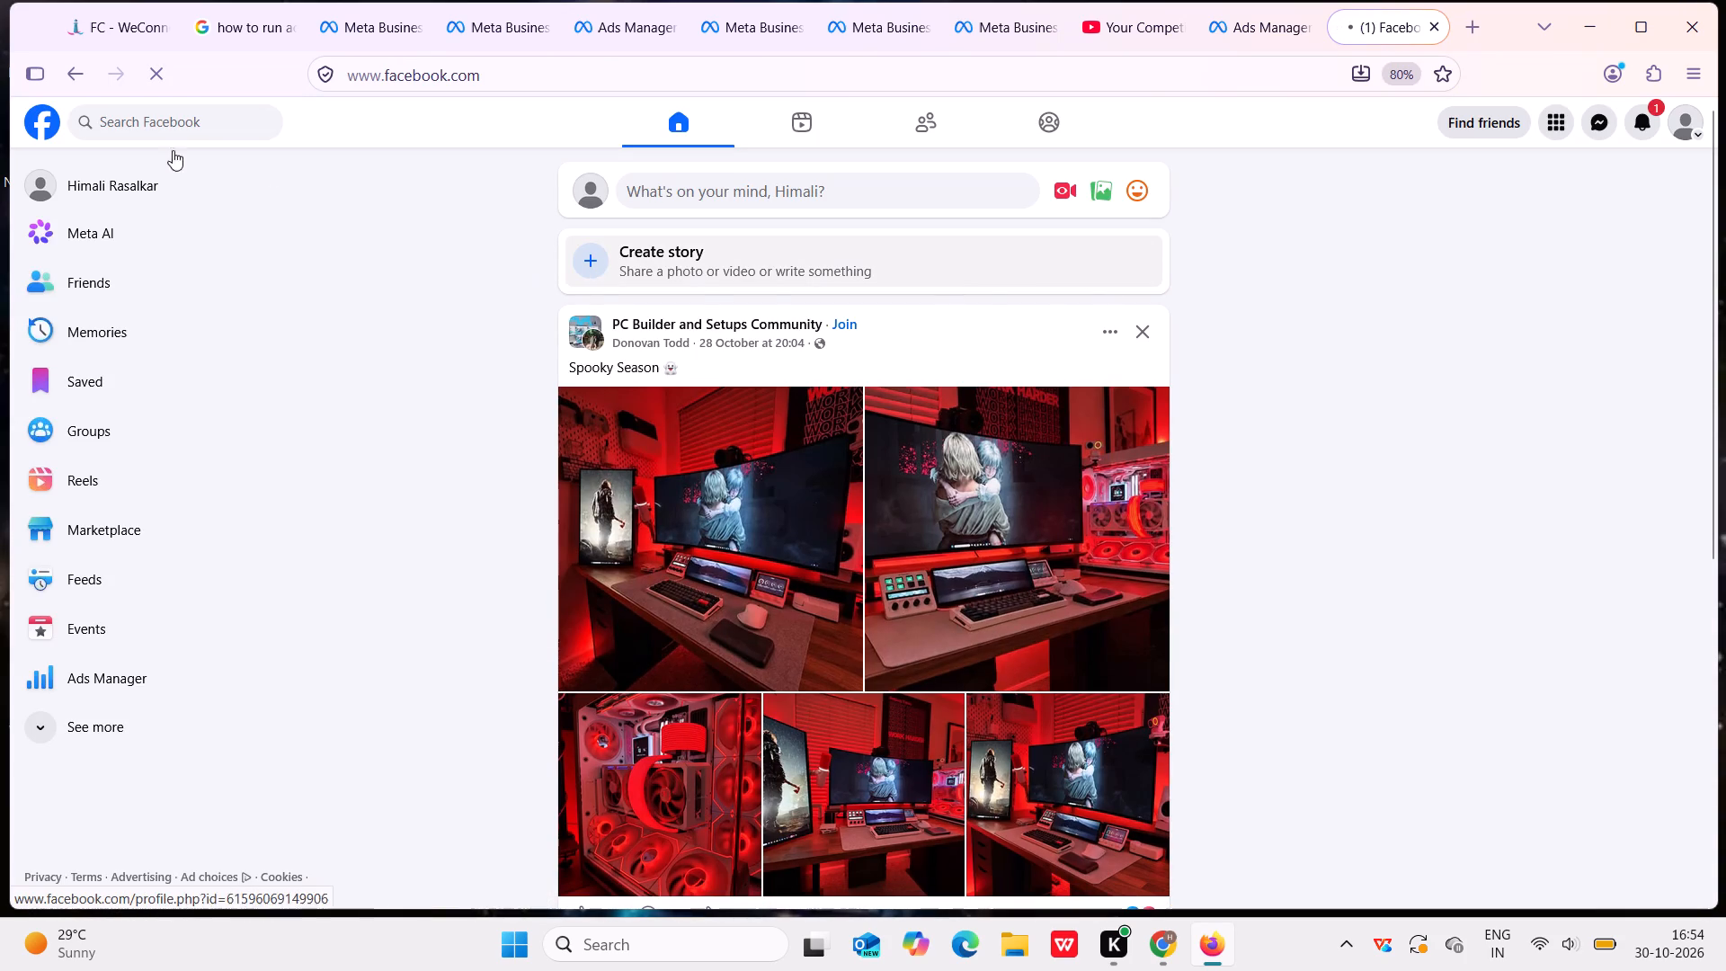
{"action": "left_click", "coordinate": [124, 188]}
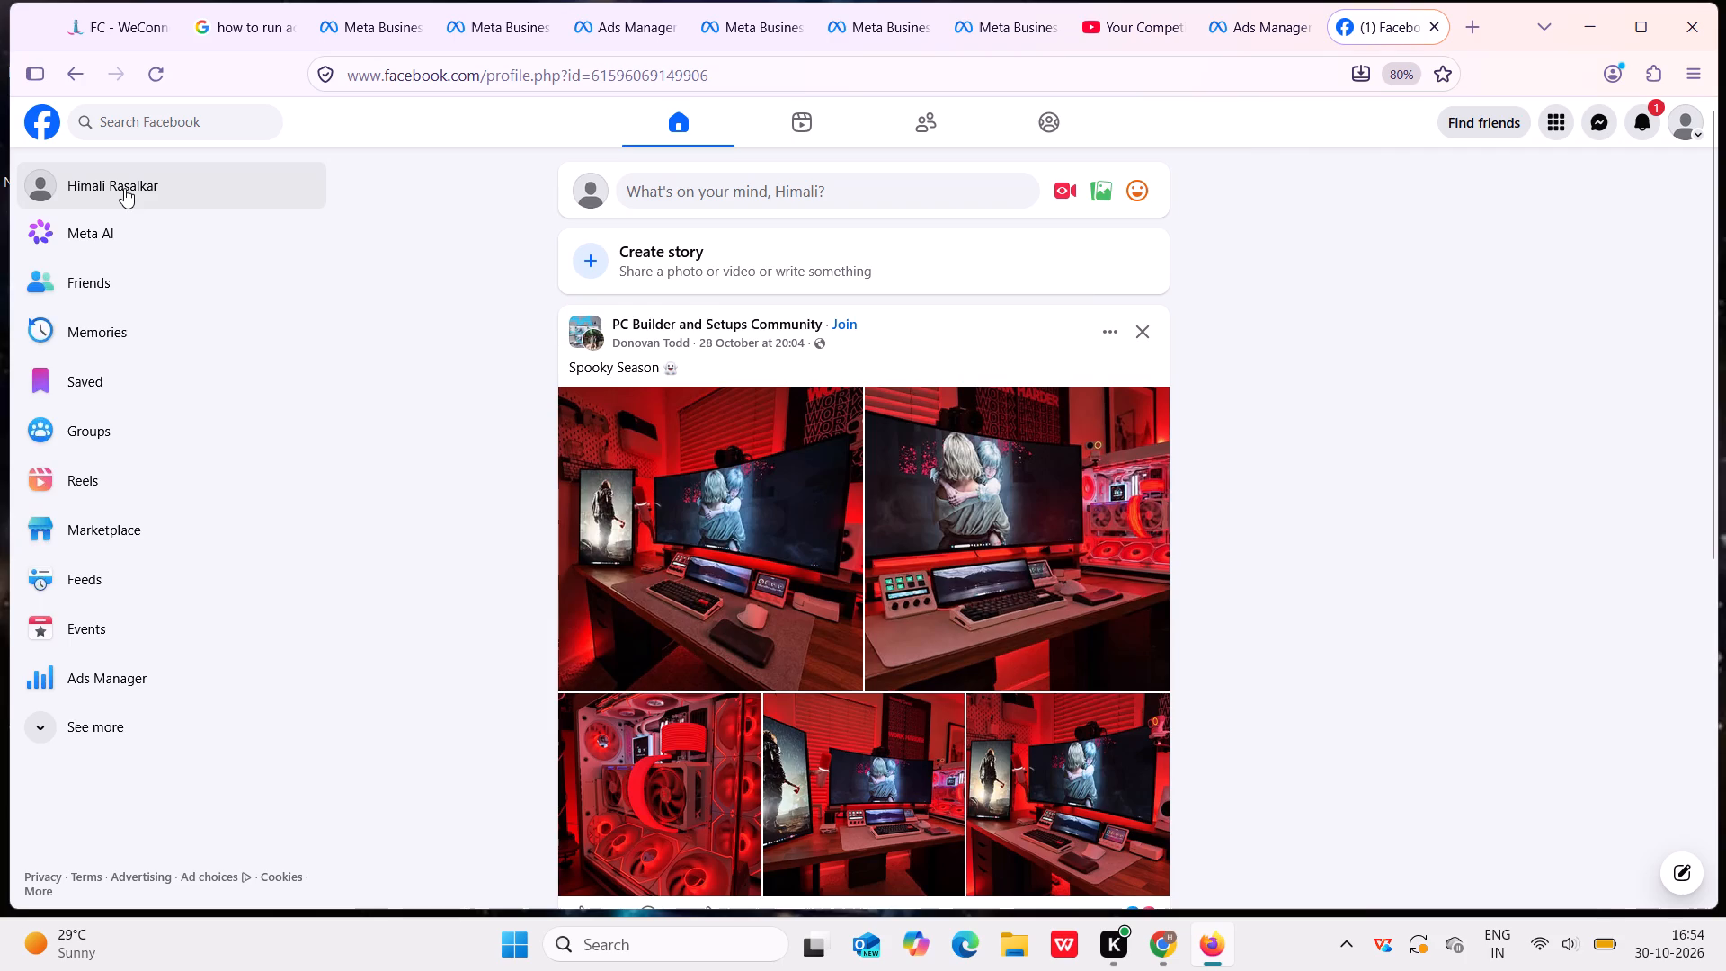
{"action": "scroll", "coordinate": [781, 578], "scroll_direction": "down", "scroll_amount": 2}
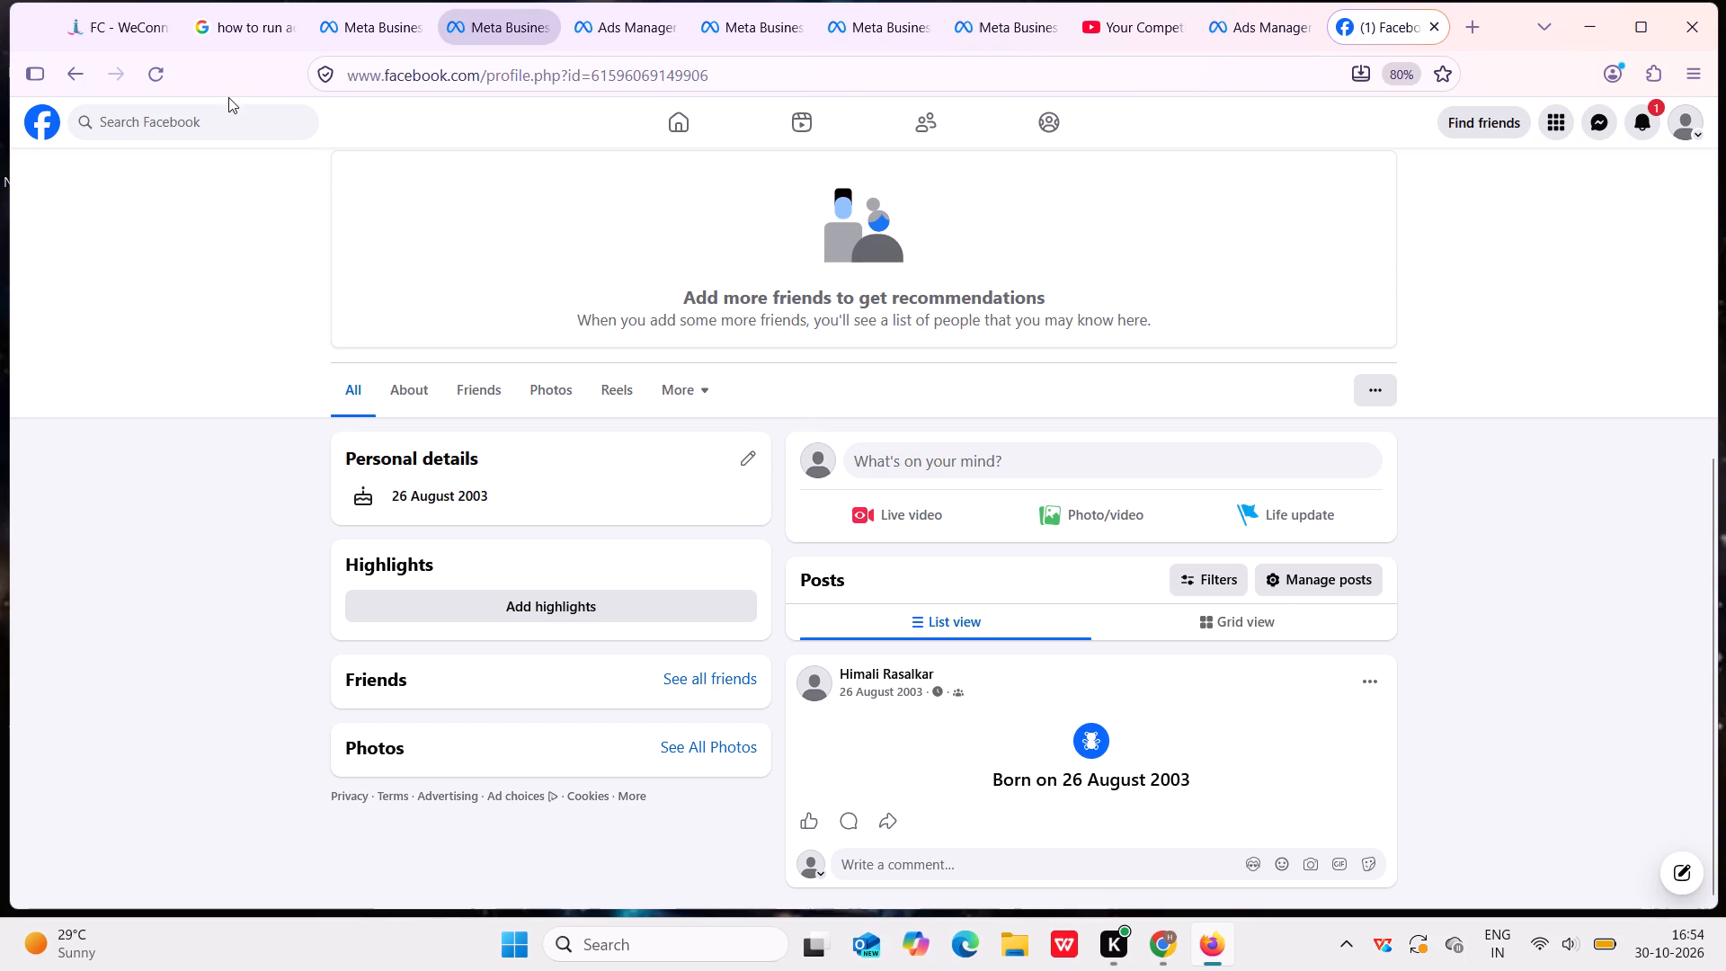
{"action": "left_click", "coordinate": [1440, 25]}
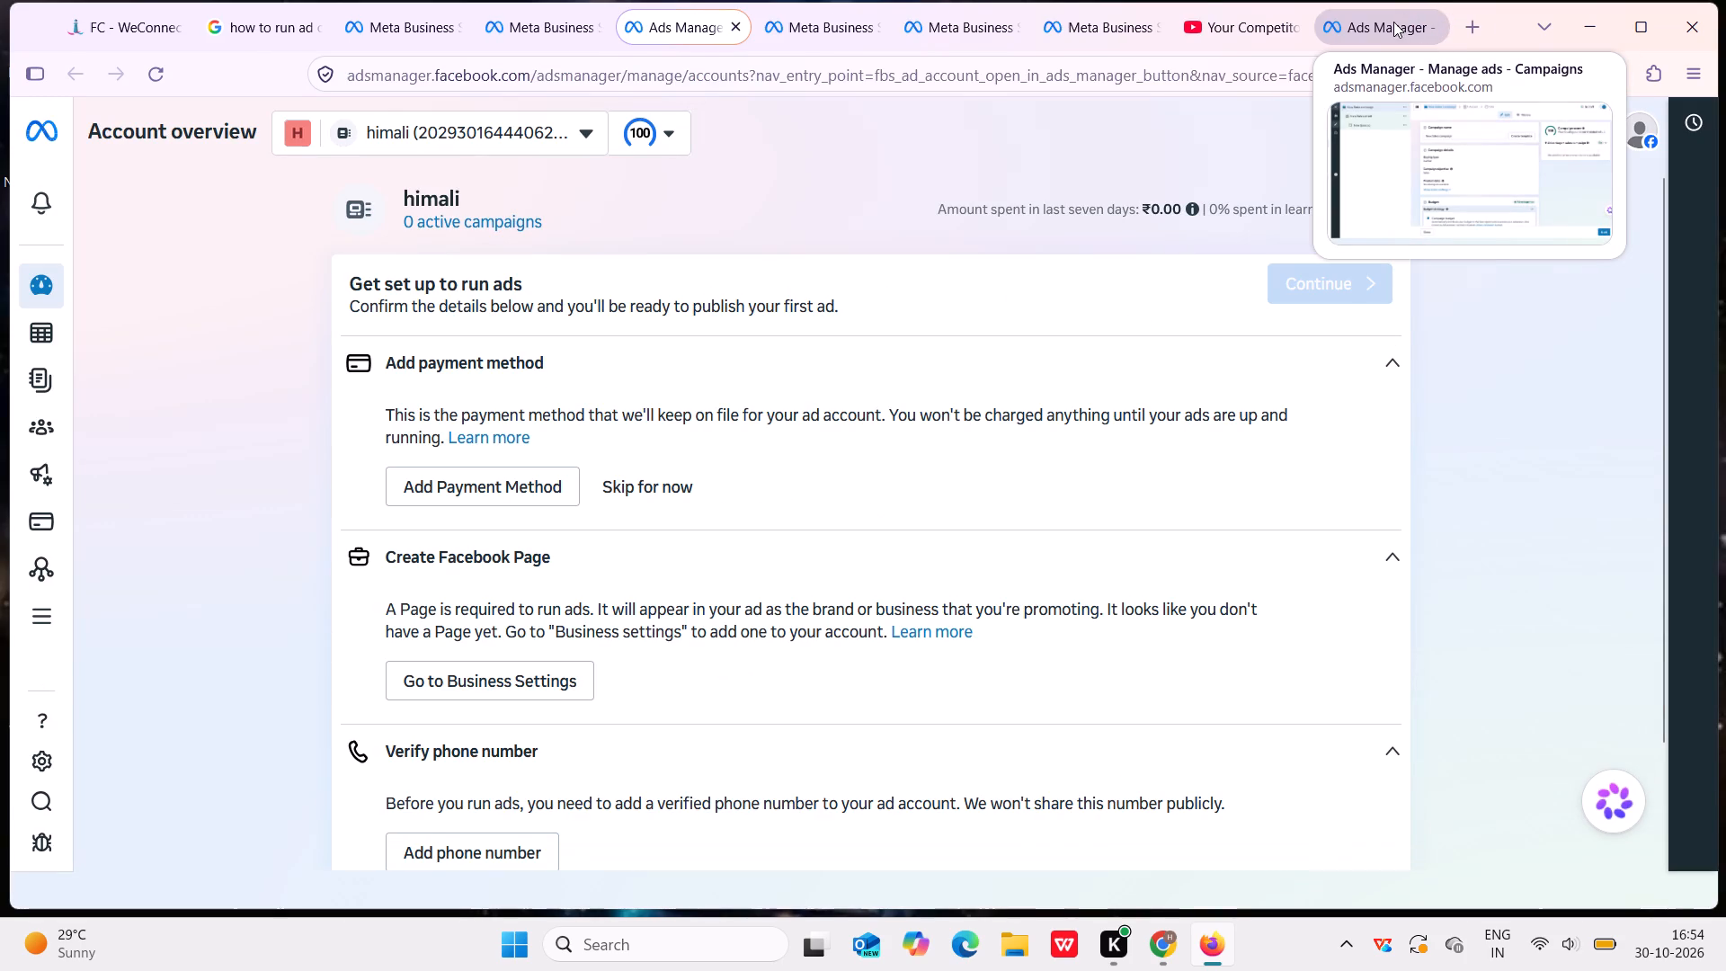
Close the YouTube video, the New Sales campaign draft and the three Meta Business Suite tabs after the himali account overview.
{"action": "left_click", "coordinate": [1280, 28]}
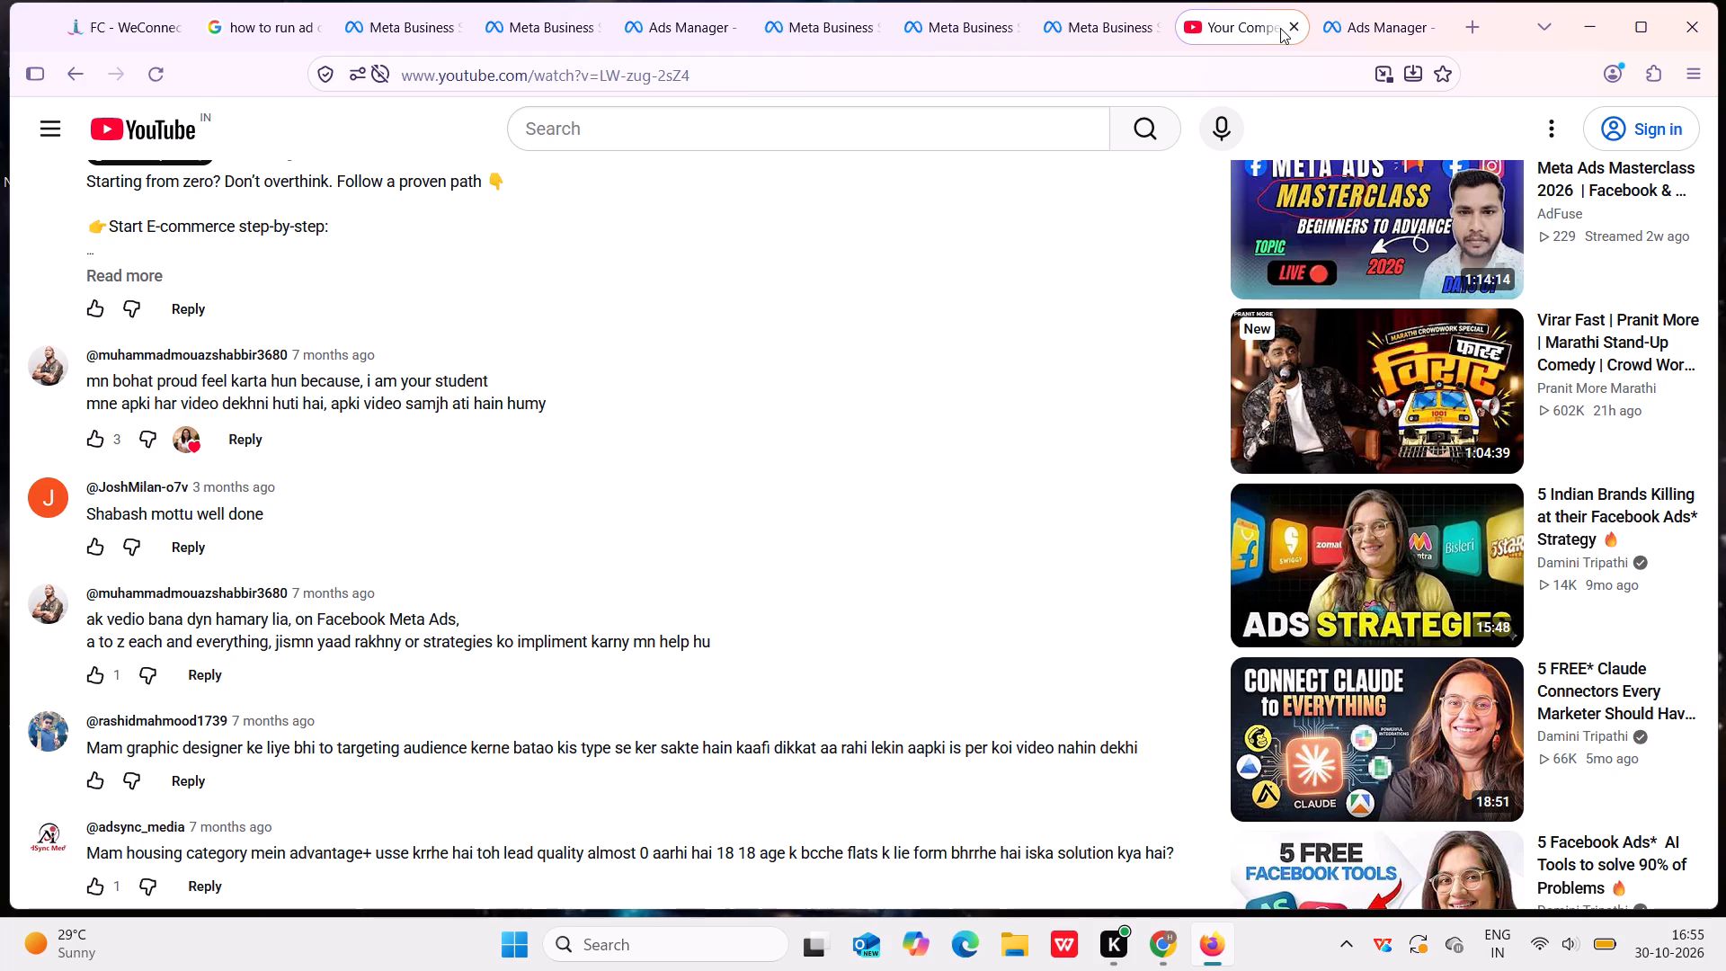
{"action": "left_click", "coordinate": [1292, 26]}
{"action": "left_click", "coordinate": [1294, 26]}
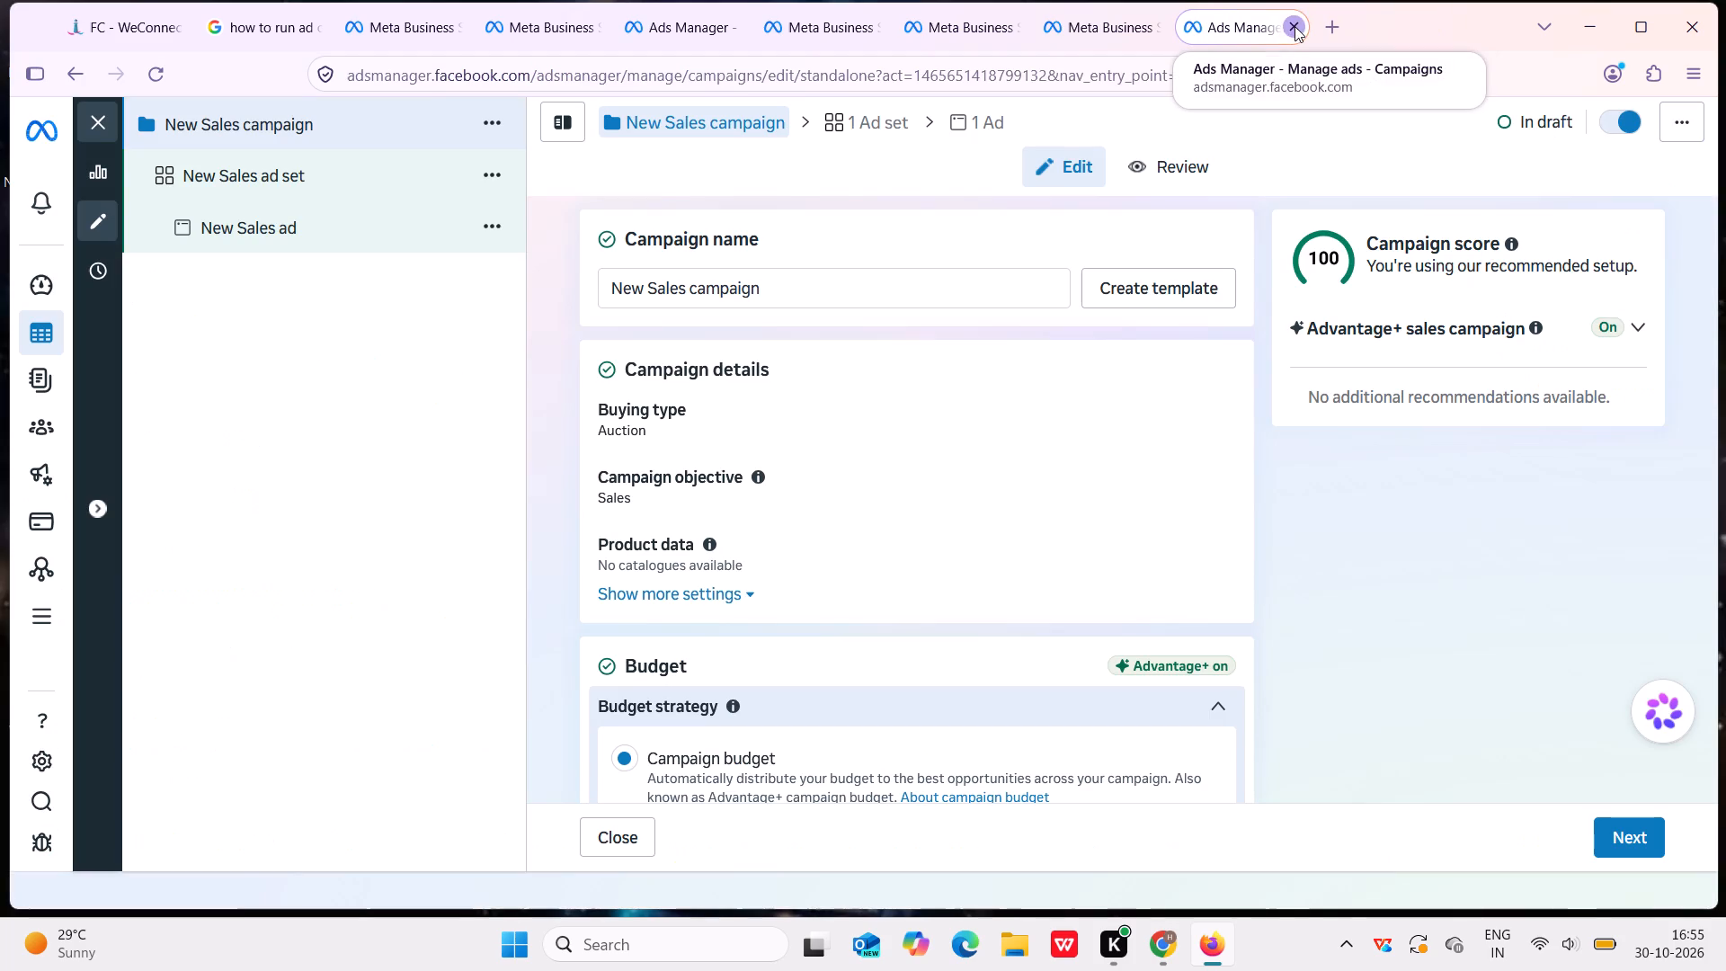
{"action": "left_click", "coordinate": [1290, 28]}
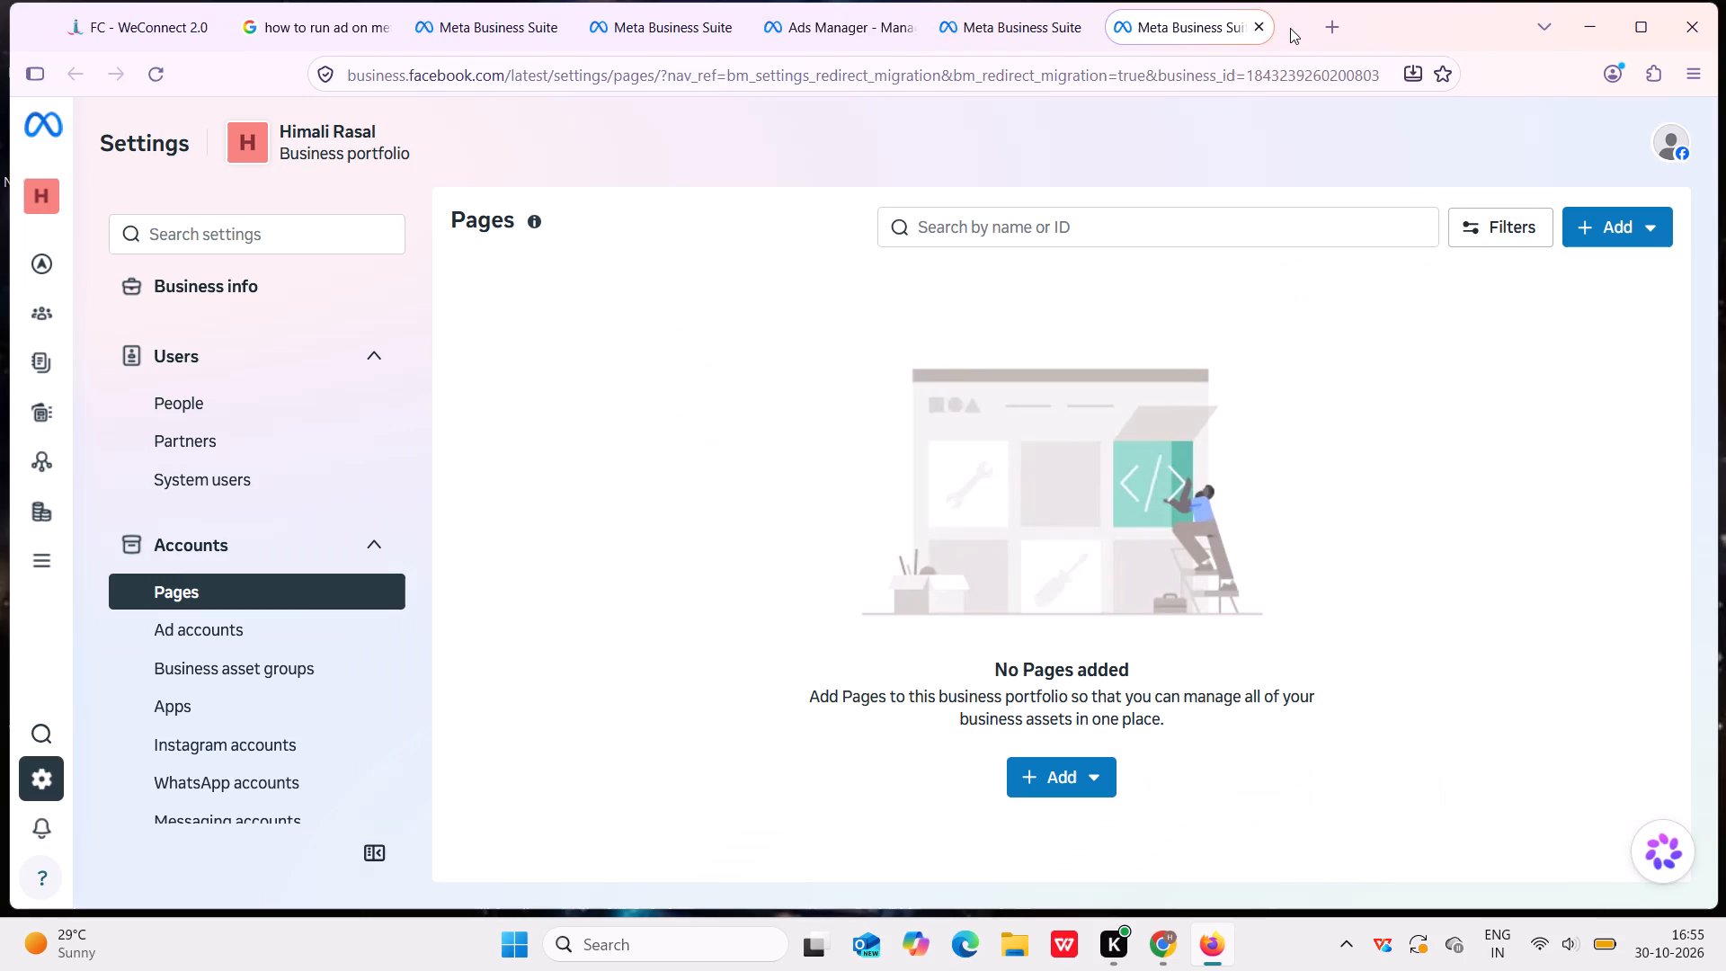
{"action": "left_click", "coordinate": [1291, 22]}
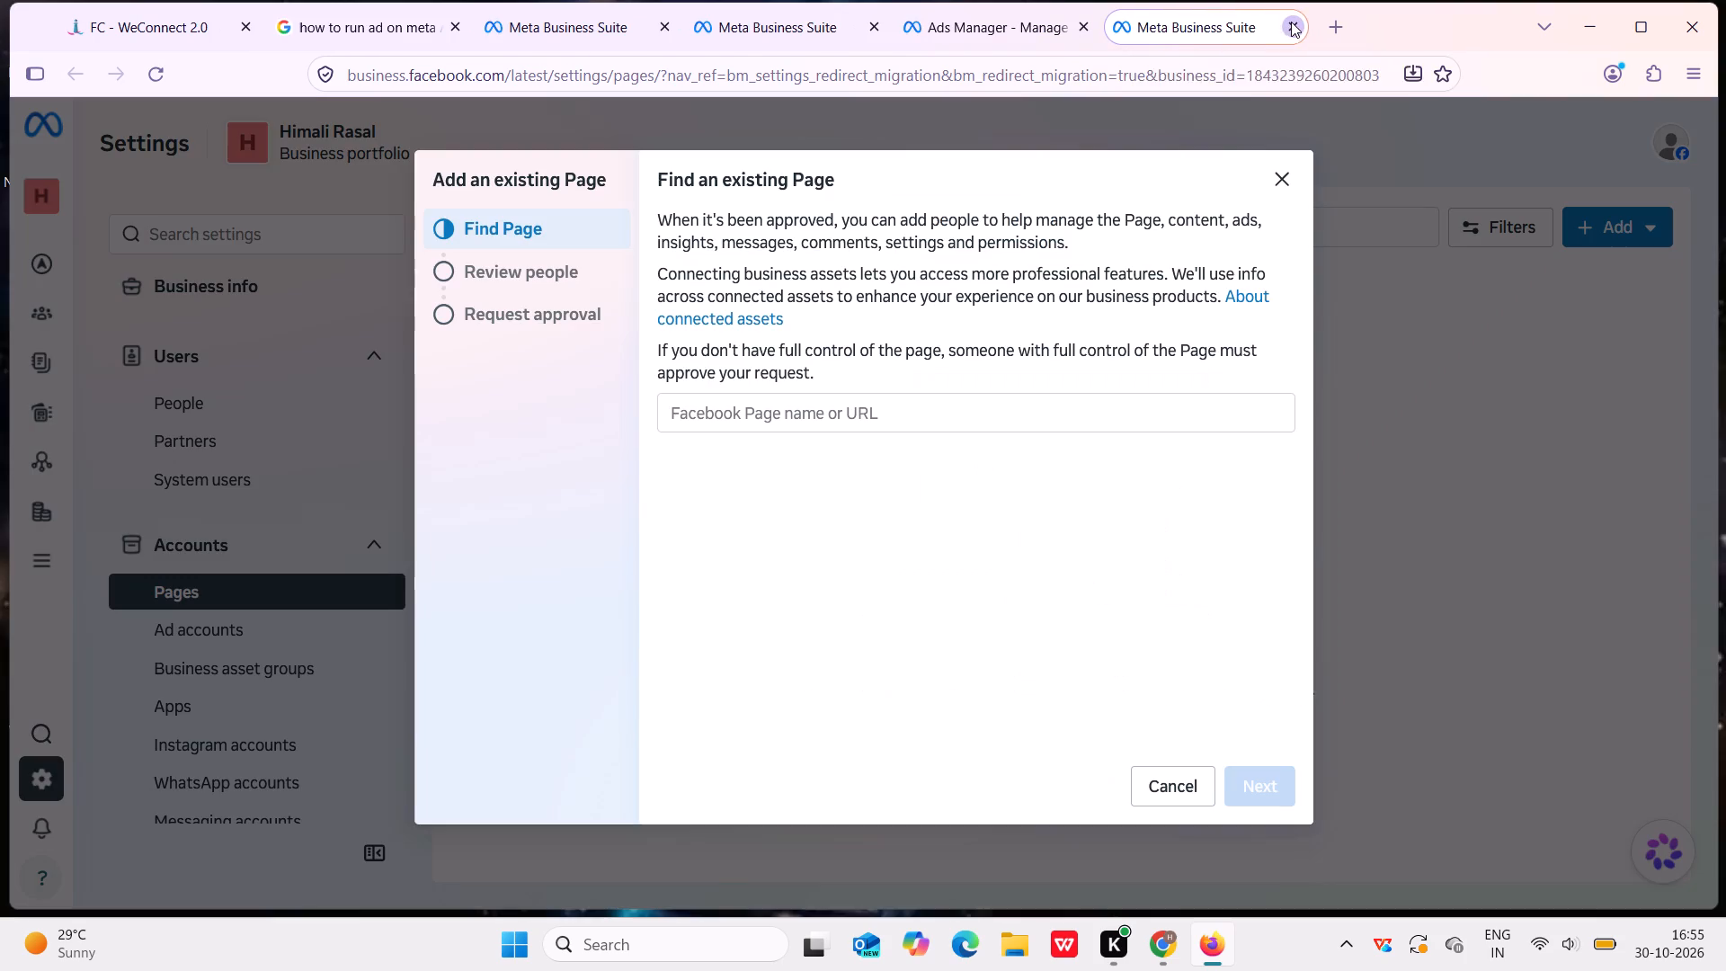
{"action": "left_click", "coordinate": [1295, 25]}
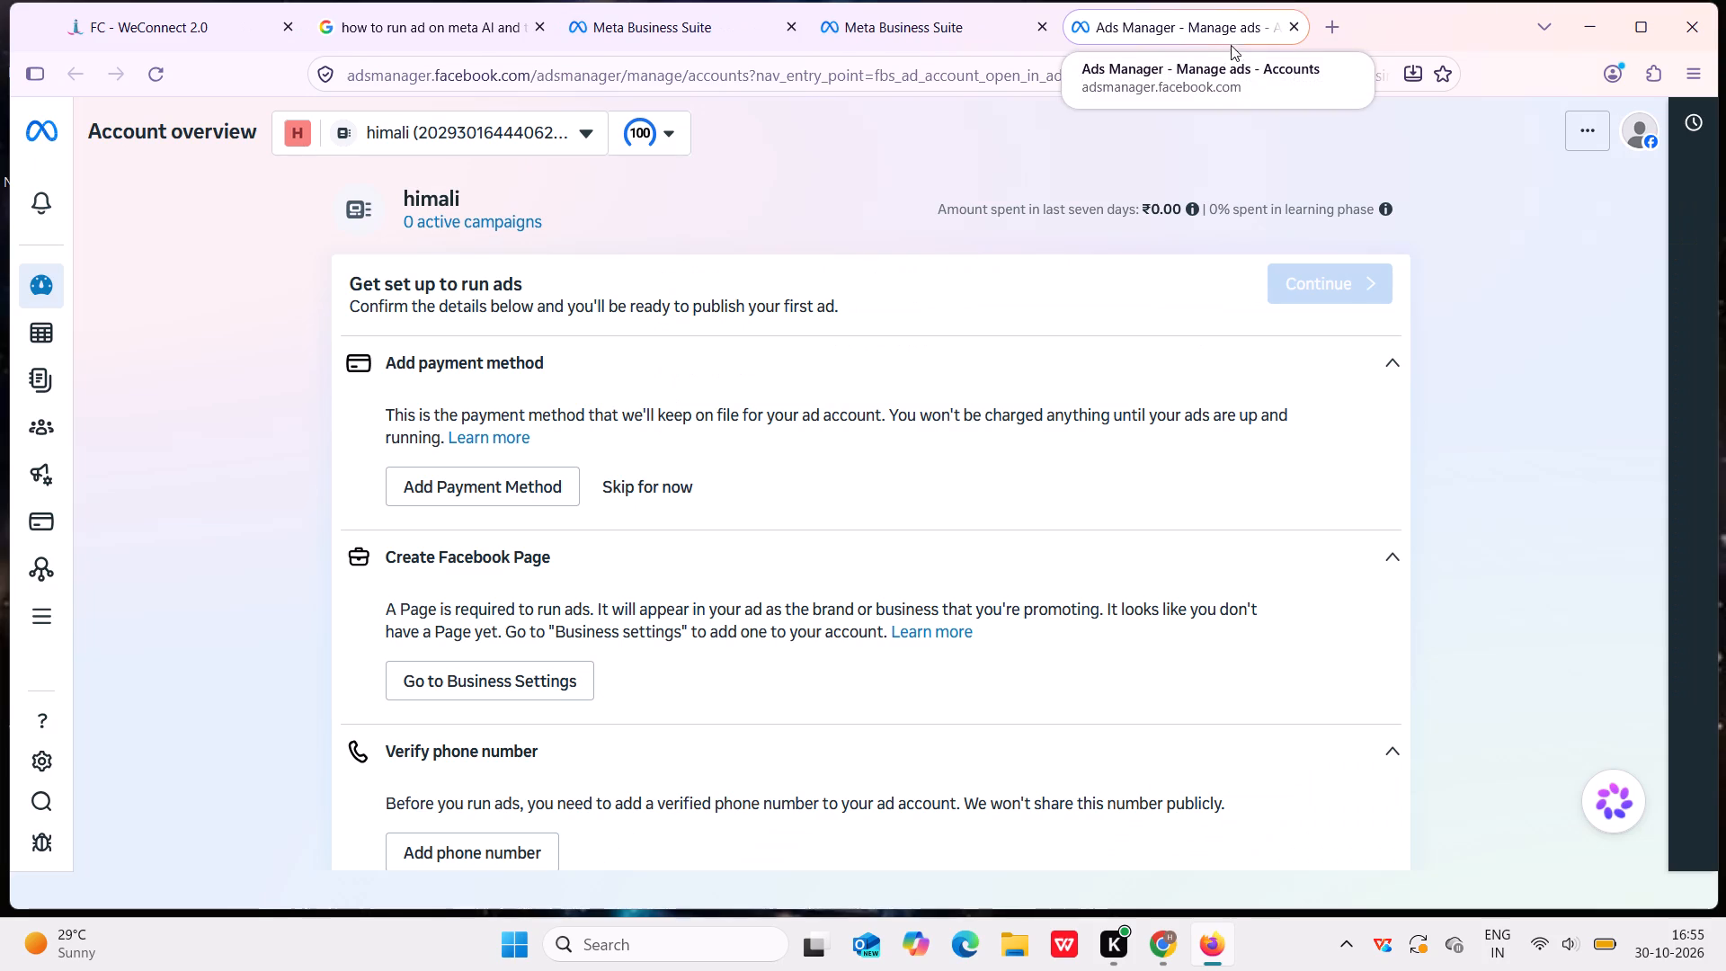
Close the Ads Manager, both Meta Business Suite and the Google search tabs, keeping only the WeConnect curriculum page open.
{"action": "left_click", "coordinate": [1291, 23]}
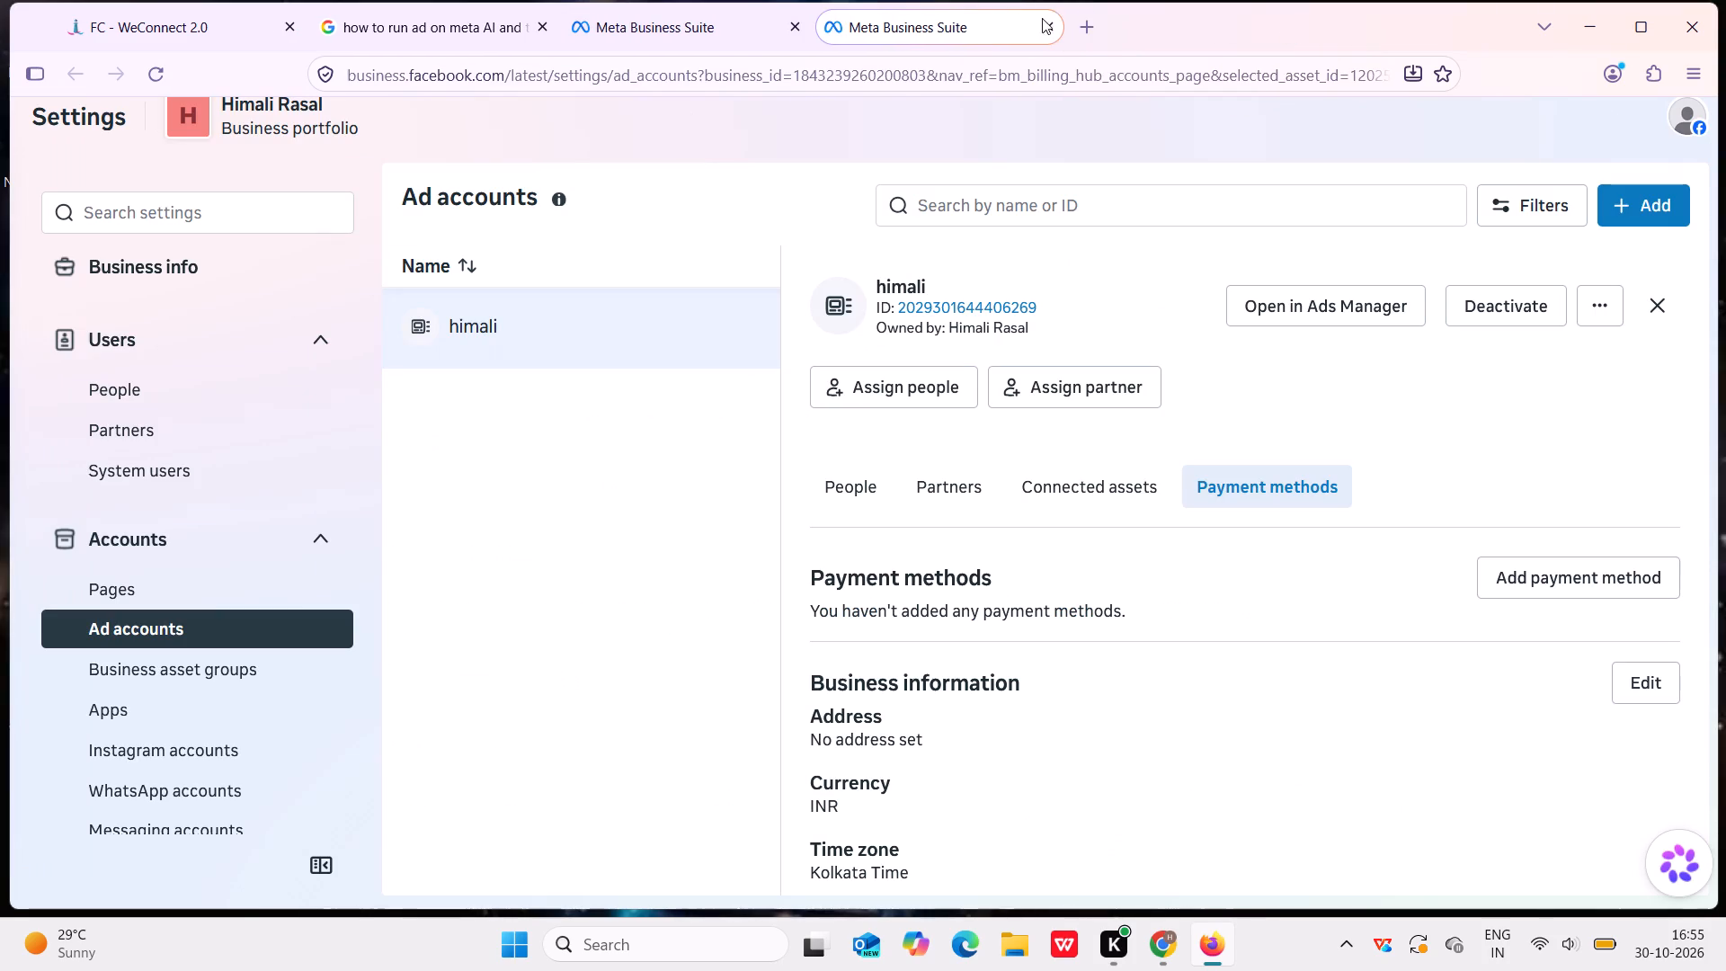
{"action": "left_click", "coordinate": [1050, 22]}
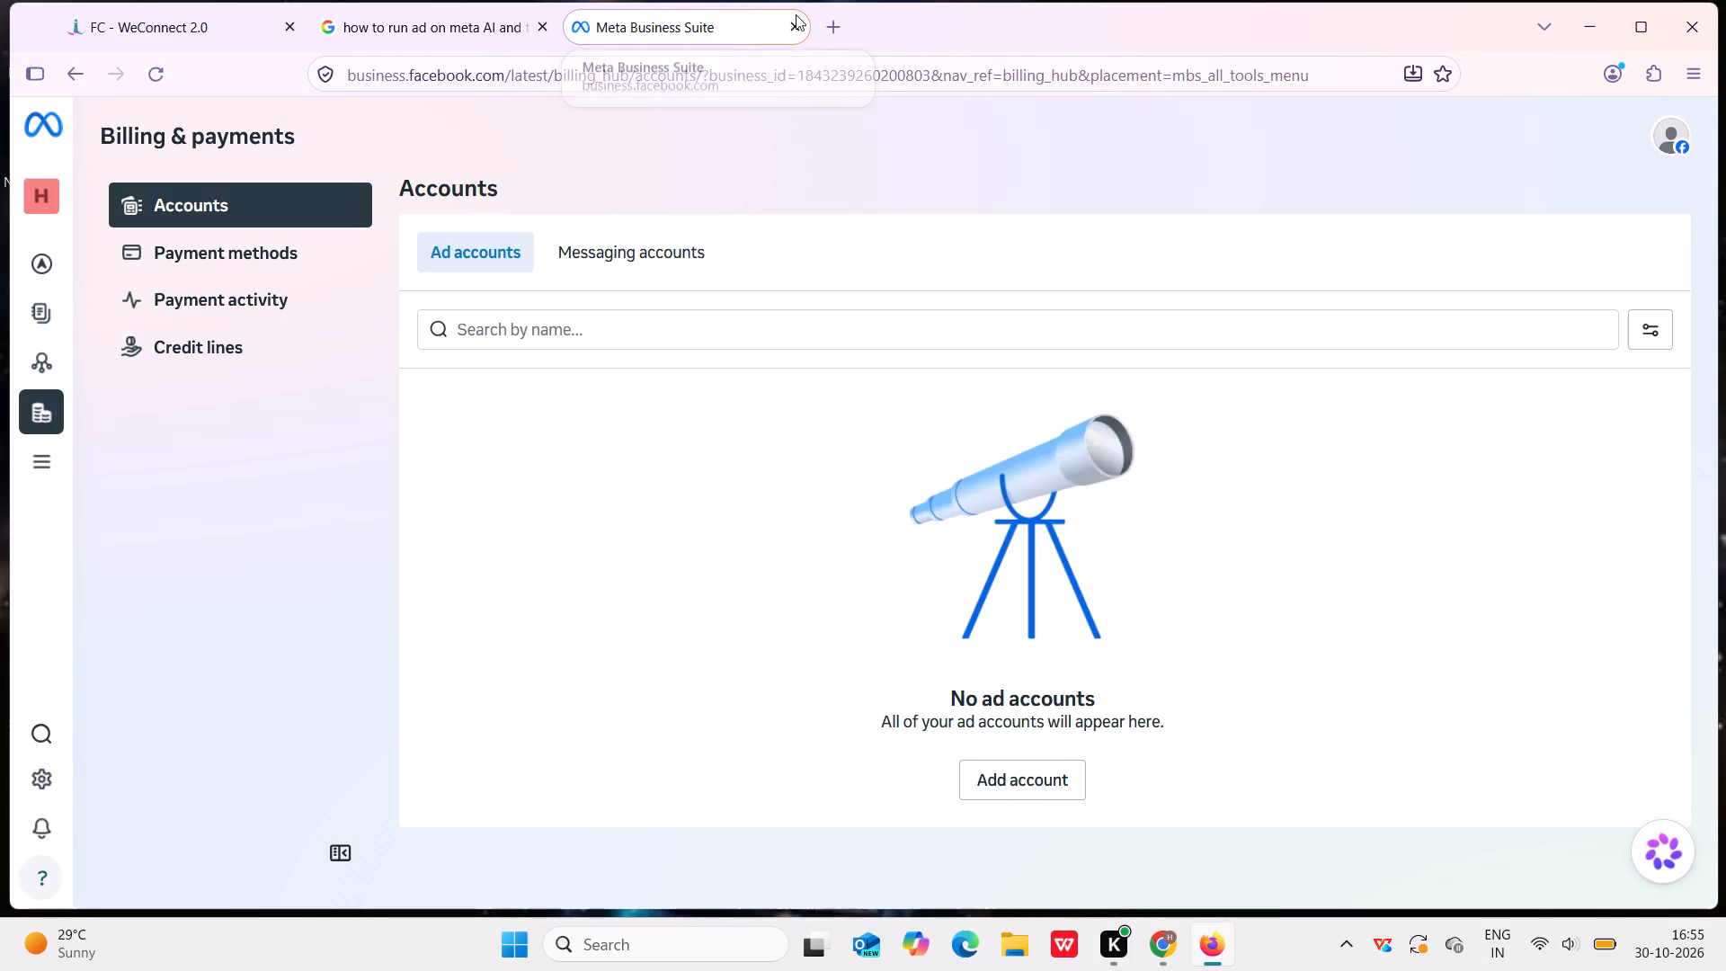
{"action": "left_click", "coordinate": [800, 28]}
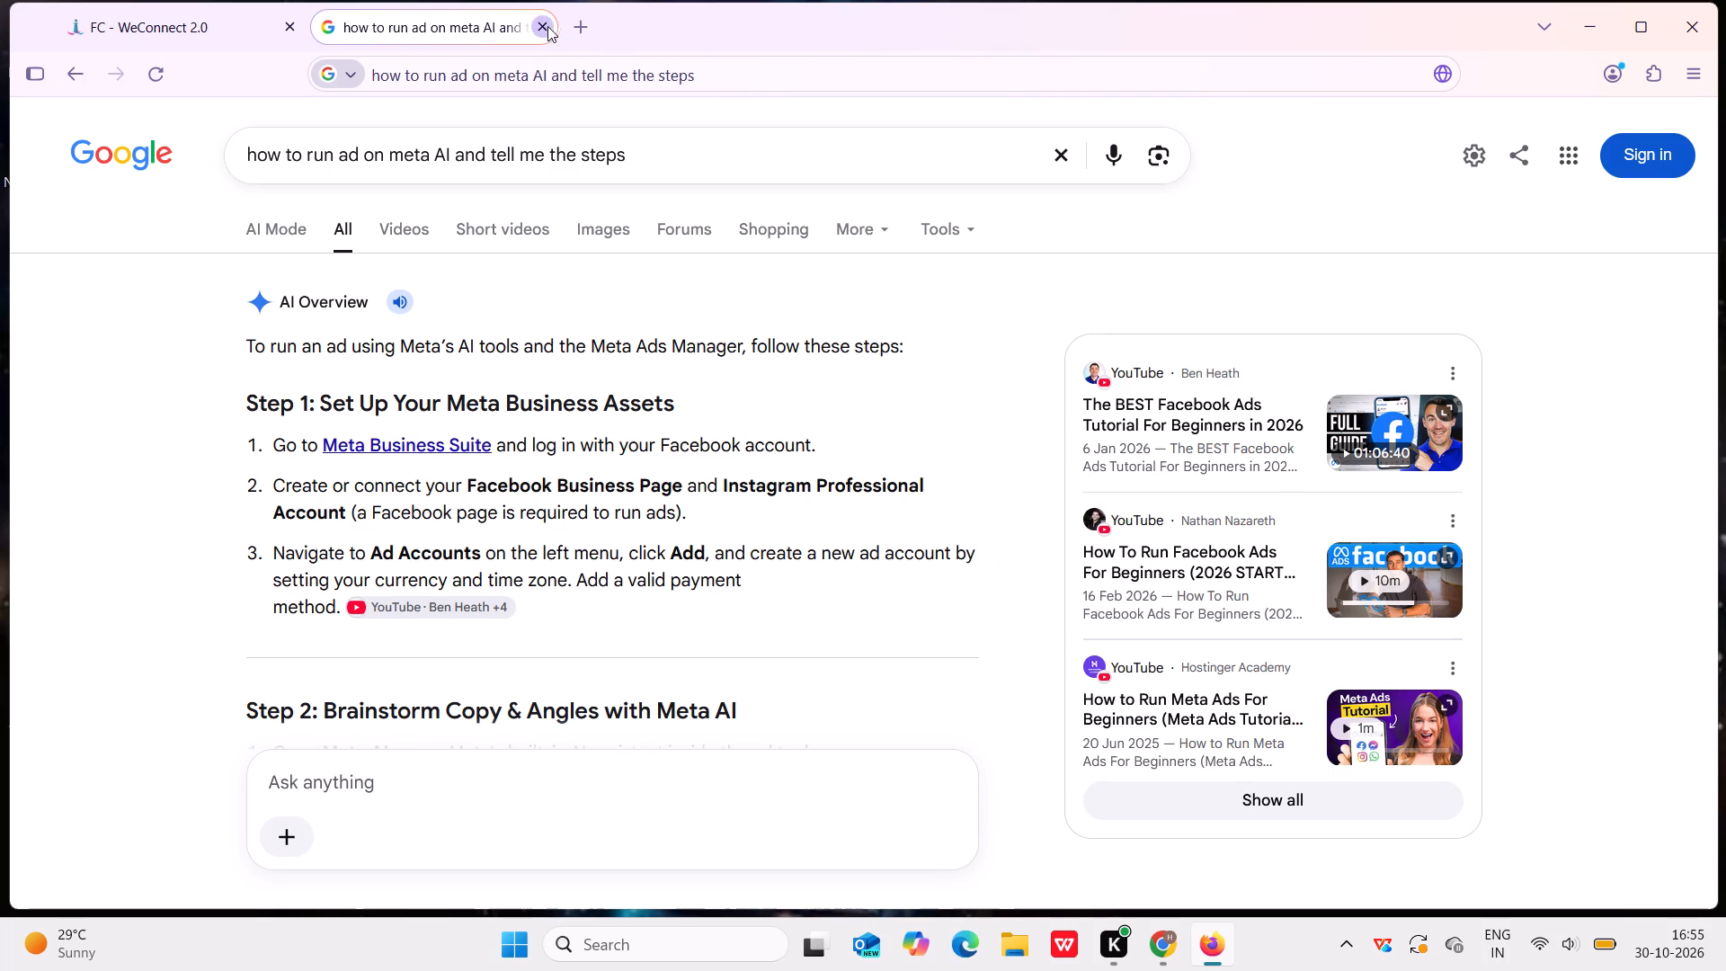
{"action": "left_click", "coordinate": [542, 26]}
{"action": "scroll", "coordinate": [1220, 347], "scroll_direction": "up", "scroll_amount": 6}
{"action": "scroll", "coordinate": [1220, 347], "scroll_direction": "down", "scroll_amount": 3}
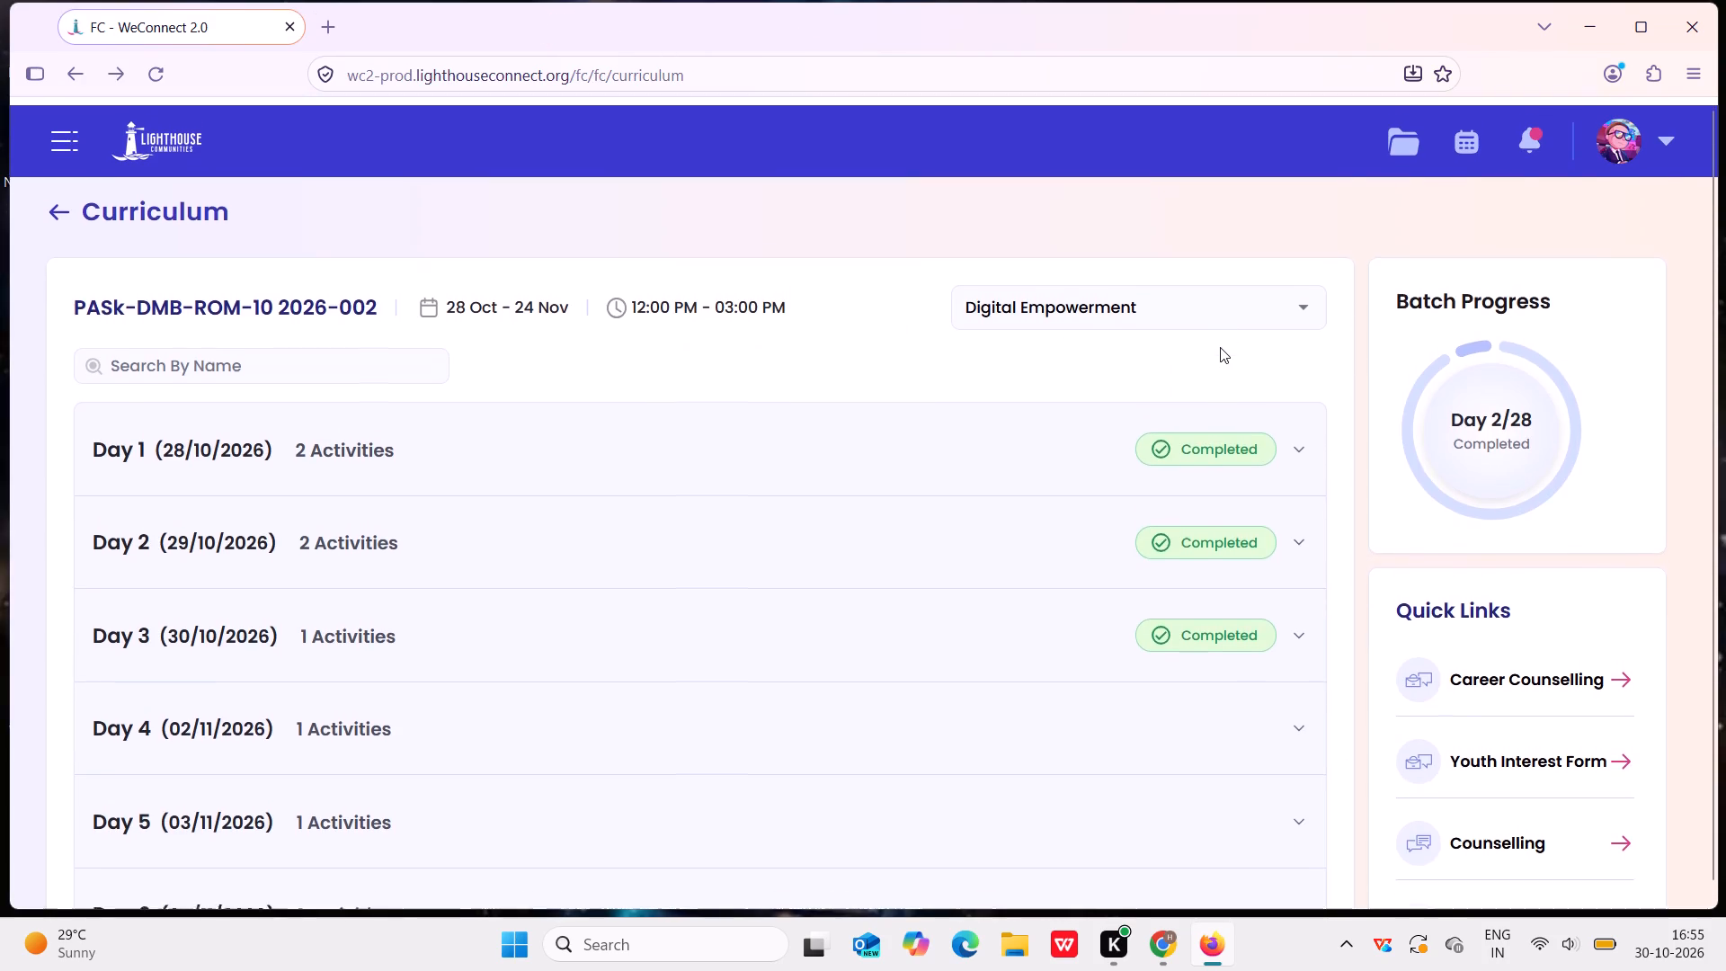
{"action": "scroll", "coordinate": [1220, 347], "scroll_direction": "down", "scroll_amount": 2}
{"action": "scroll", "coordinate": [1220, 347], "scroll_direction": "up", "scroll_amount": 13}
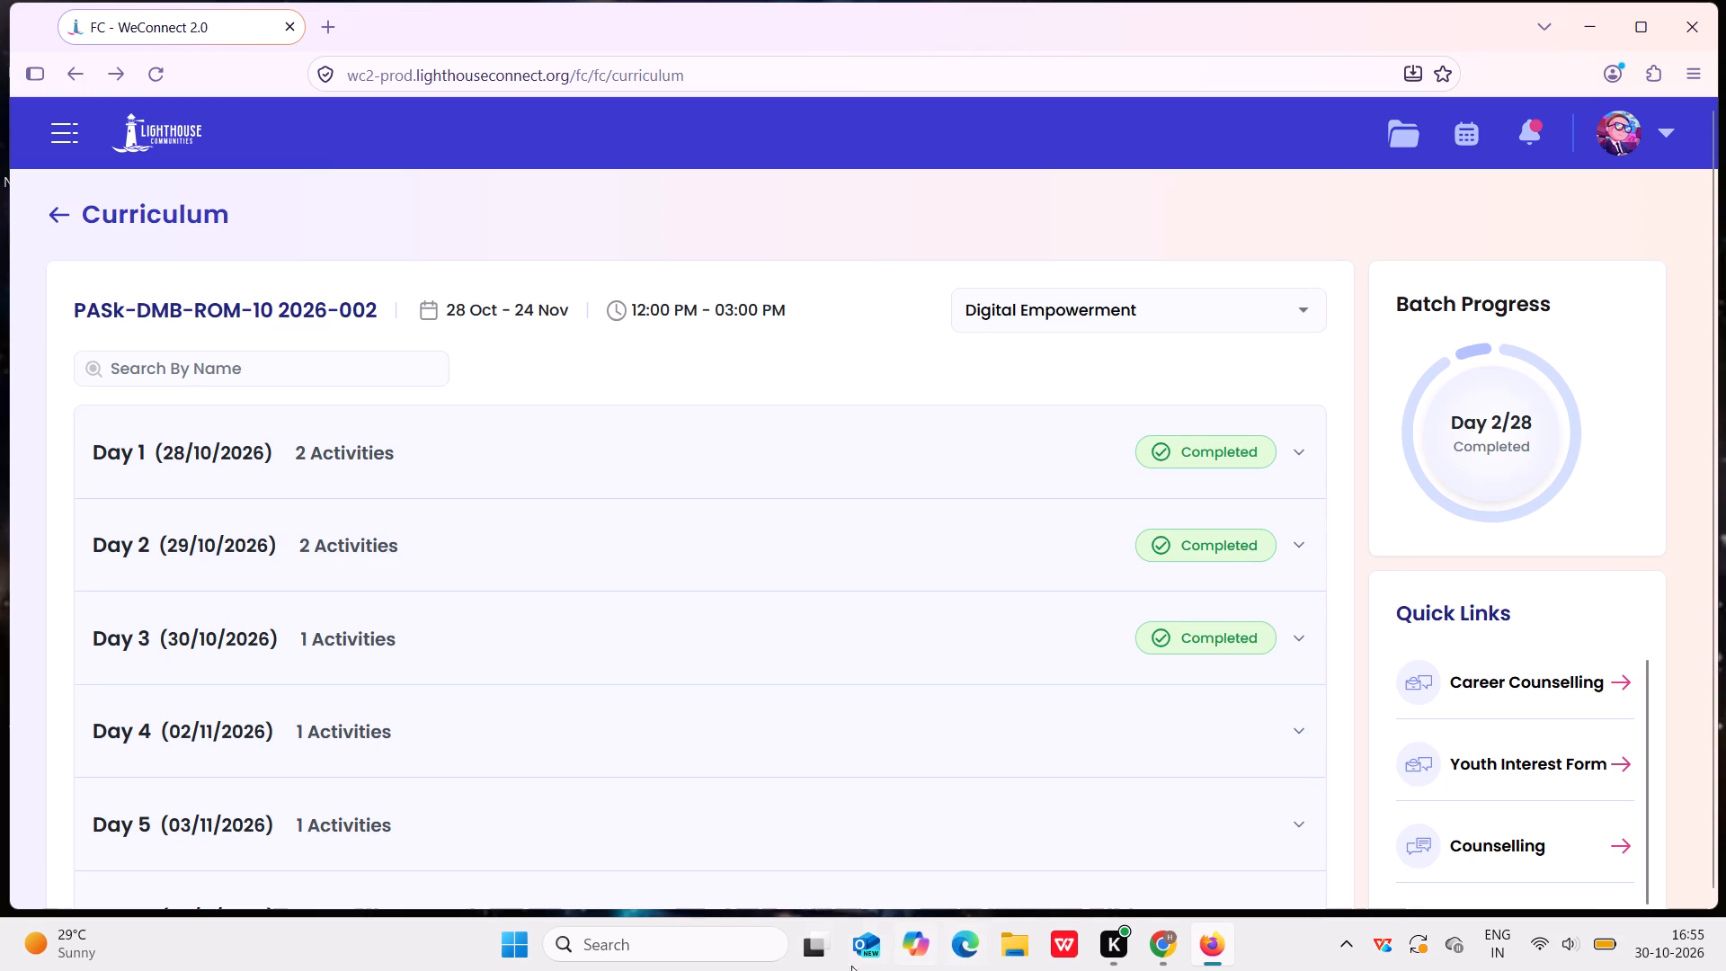
Switch to Google Chrome and close the LinkedIn feed, the October travel claim sheet and the All travel slides.
{"action": "left_click", "coordinate": [1163, 956]}
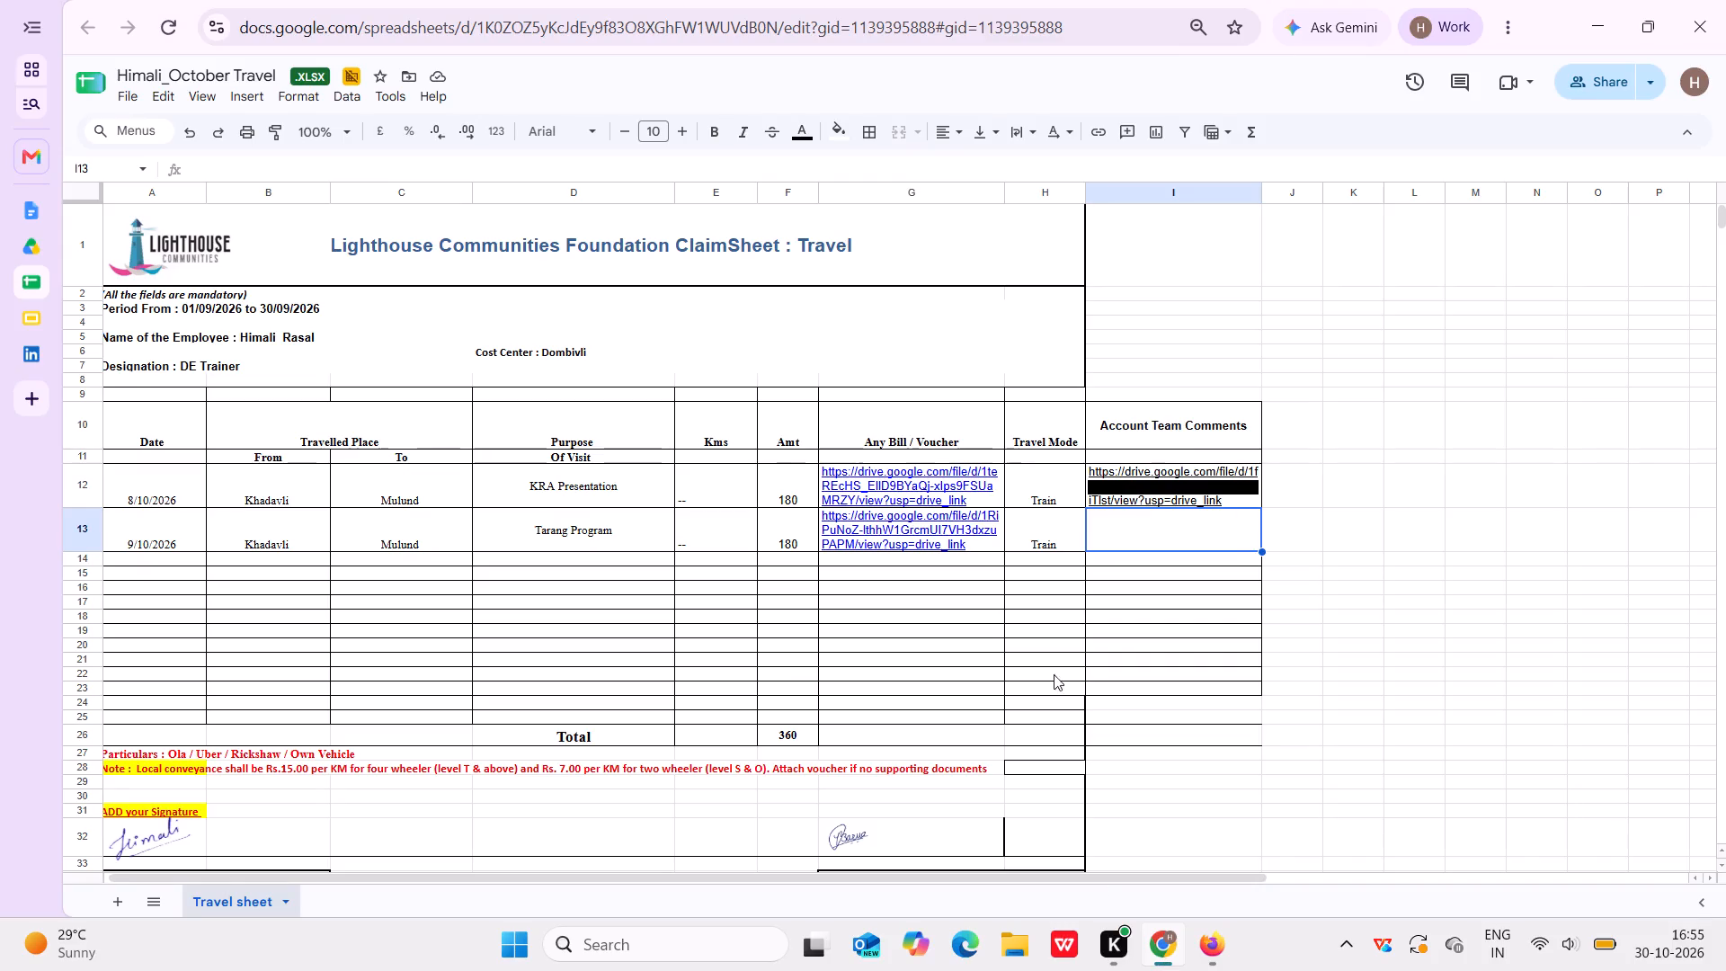
{"action": "scroll", "coordinate": [1072, 601], "scroll_direction": "up", "scroll_amount": 3}
{"action": "scroll", "coordinate": [1072, 601], "scroll_direction": "left", "scroll_amount": 3}
{"action": "scroll", "coordinate": [1072, 601], "scroll_direction": "right", "scroll_amount": 9}
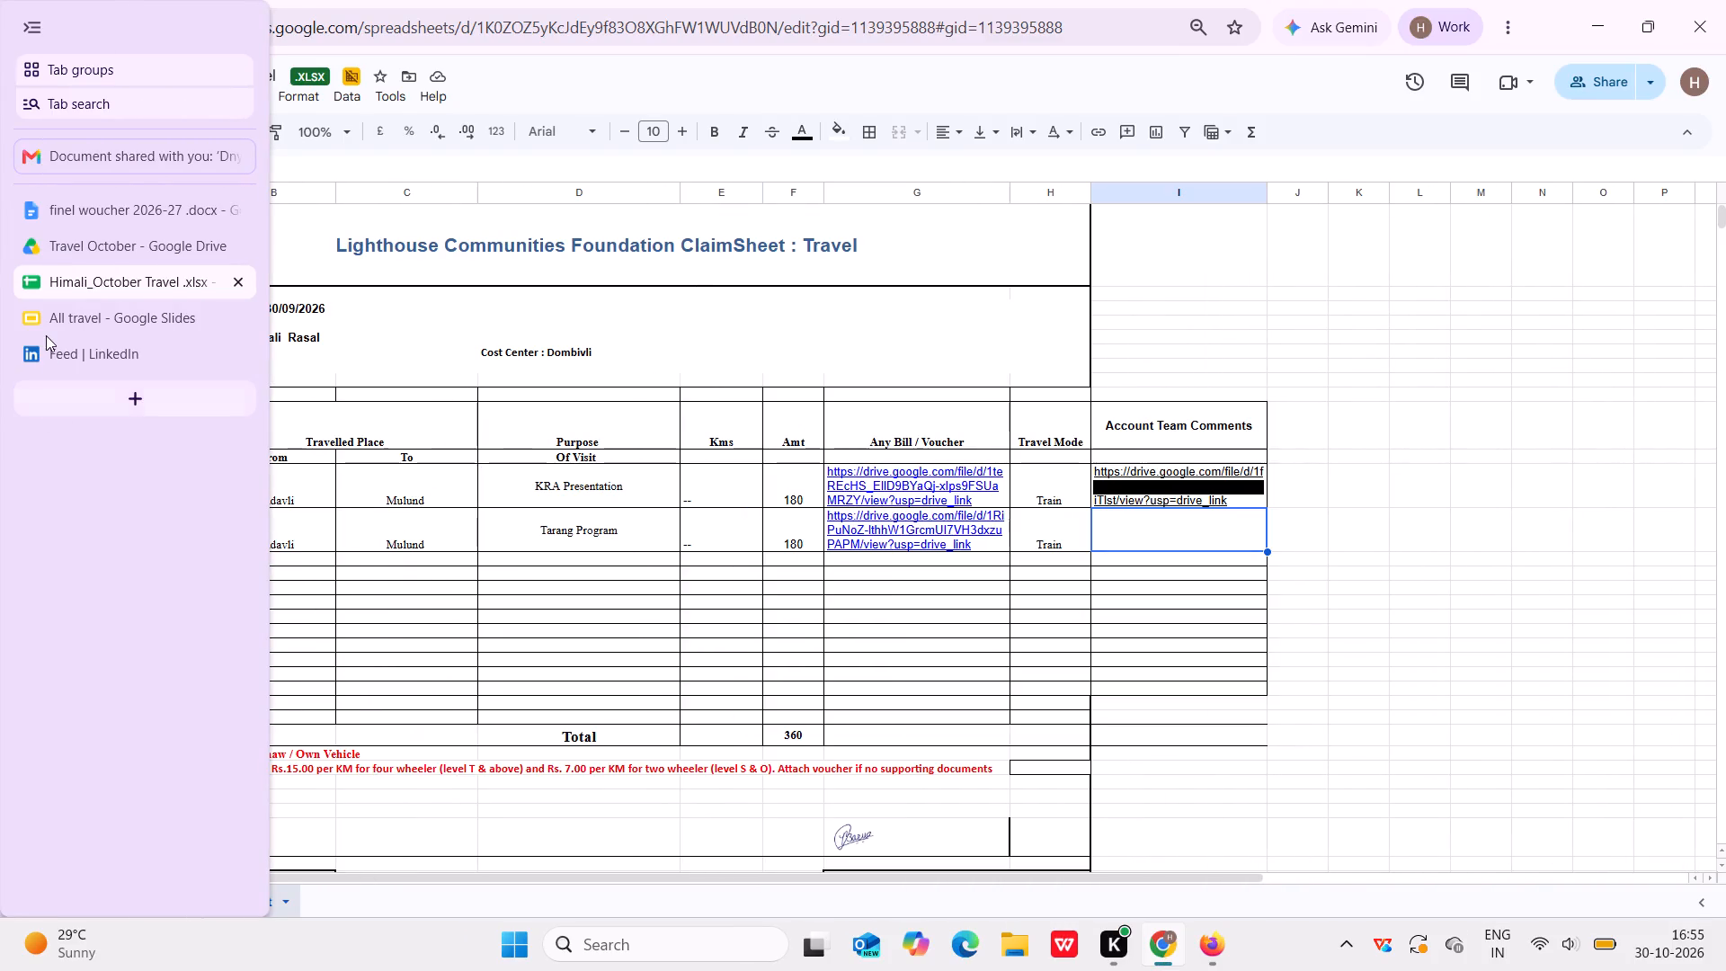
{"action": "left_click", "coordinate": [235, 353]}
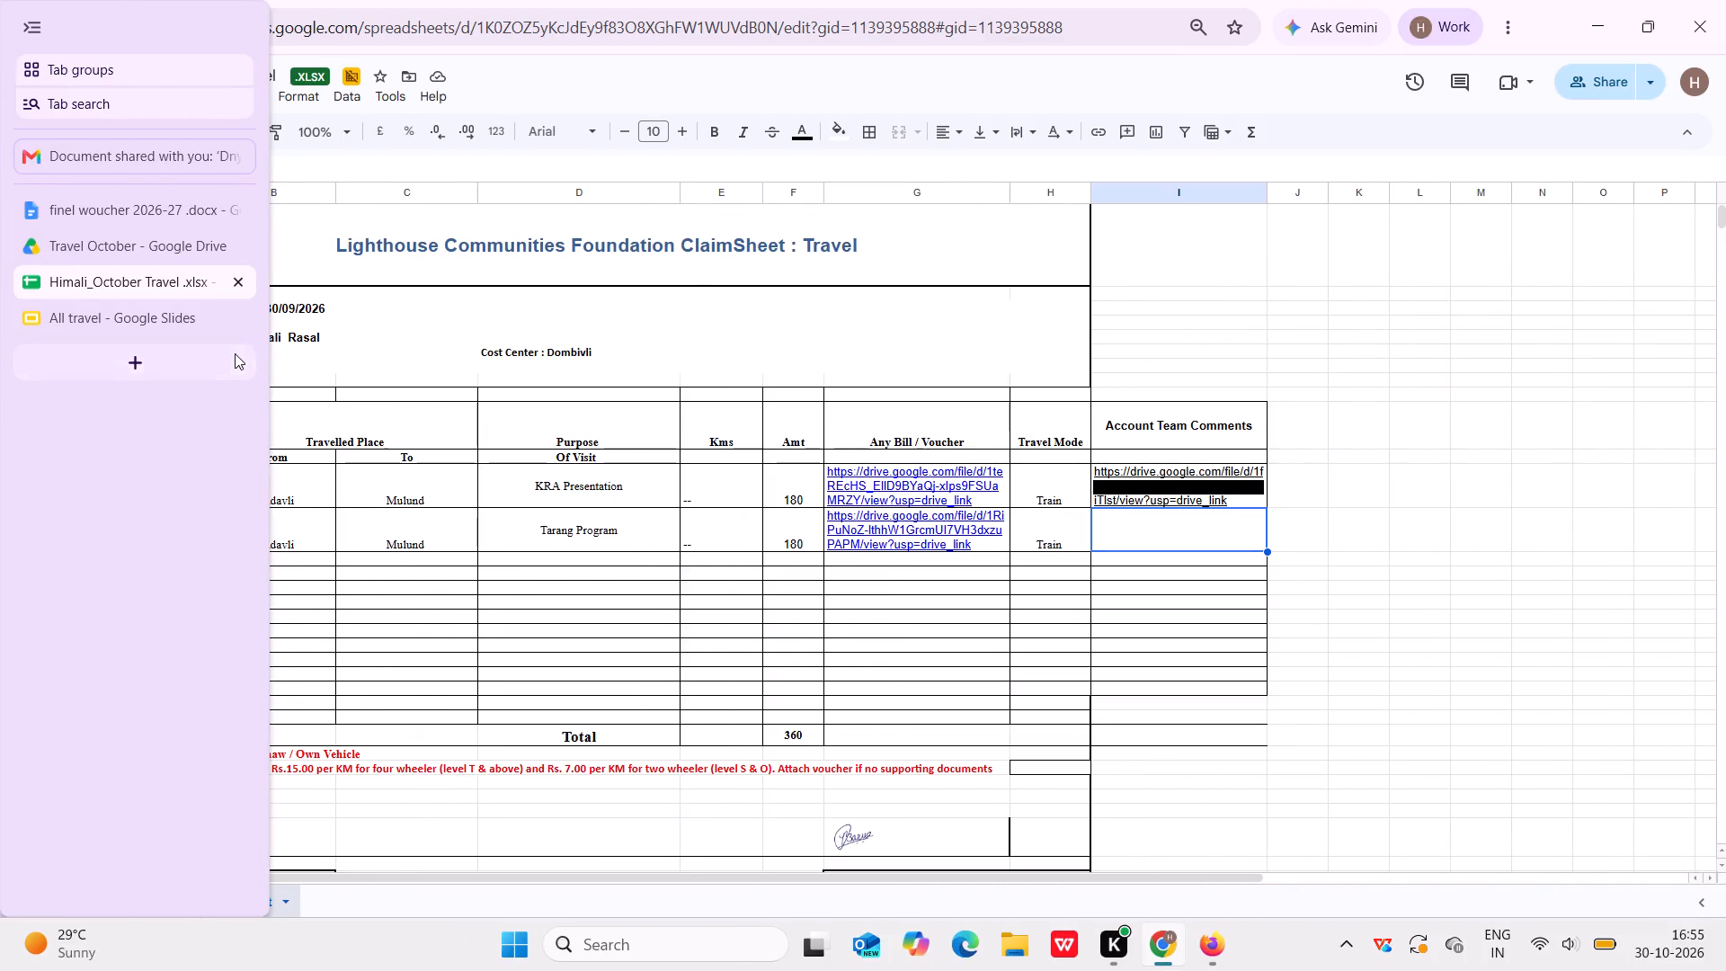
{"action": "left_click", "coordinate": [235, 272]}
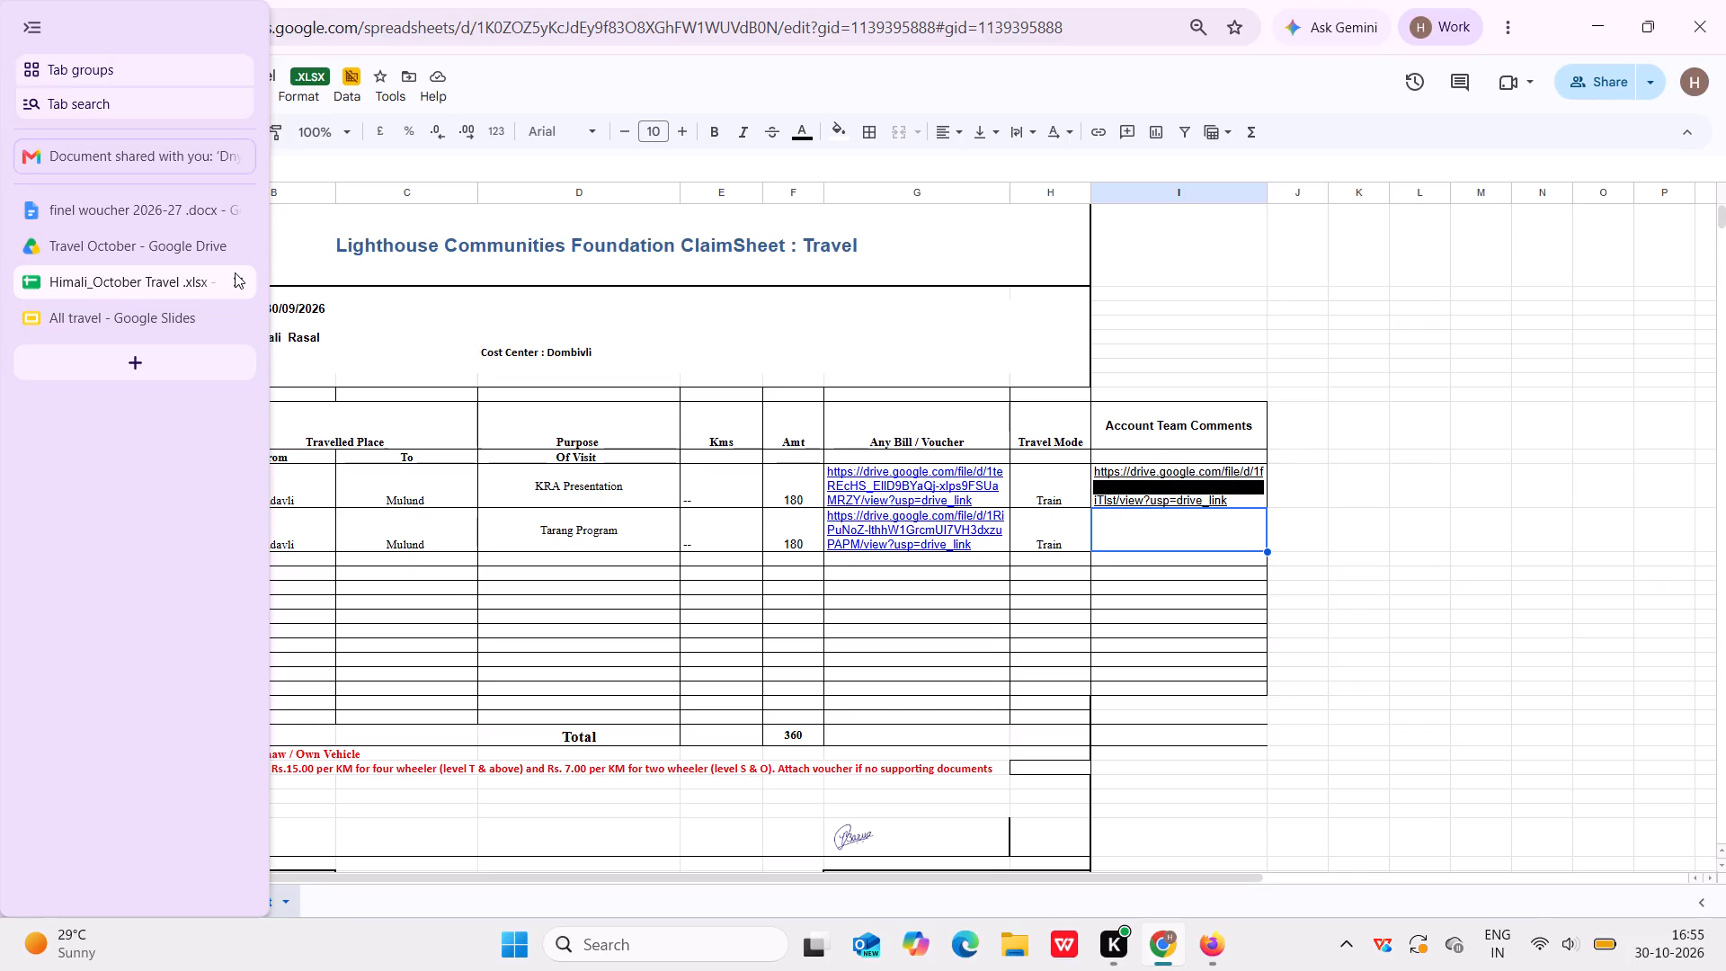
{"action": "left_click", "coordinate": [236, 281]}
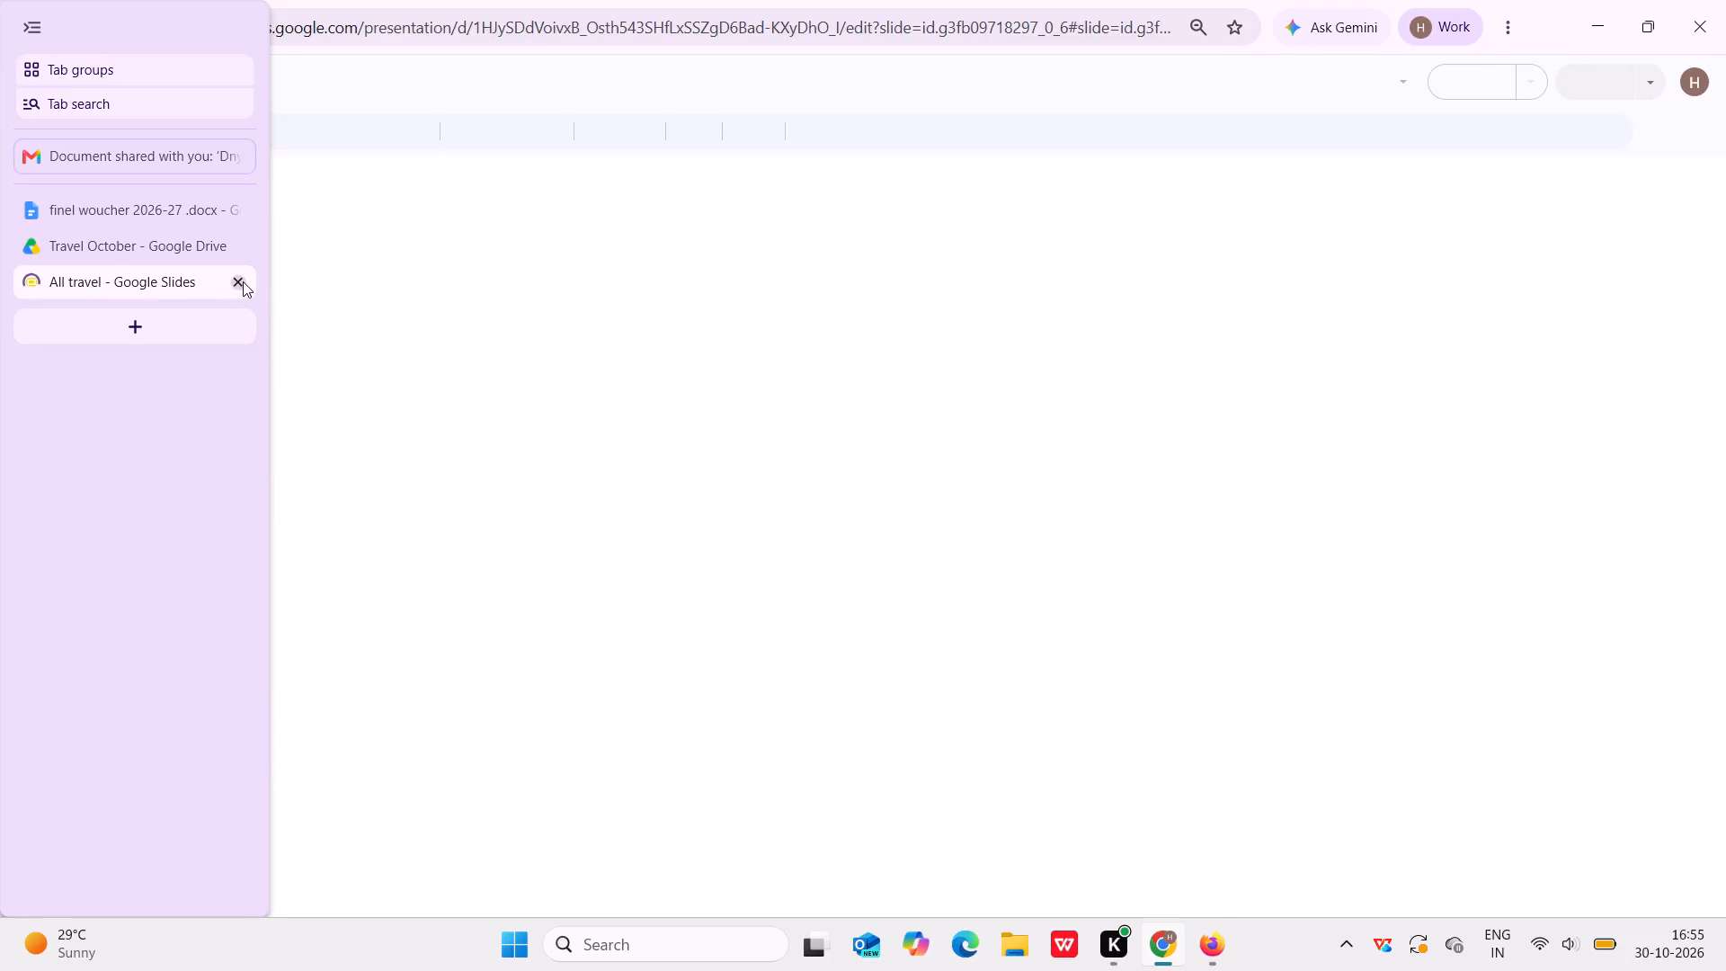
{"action": "left_click", "coordinate": [243, 281]}
{"action": "scroll", "coordinate": [641, 560], "scroll_direction": "up", "scroll_amount": 3}
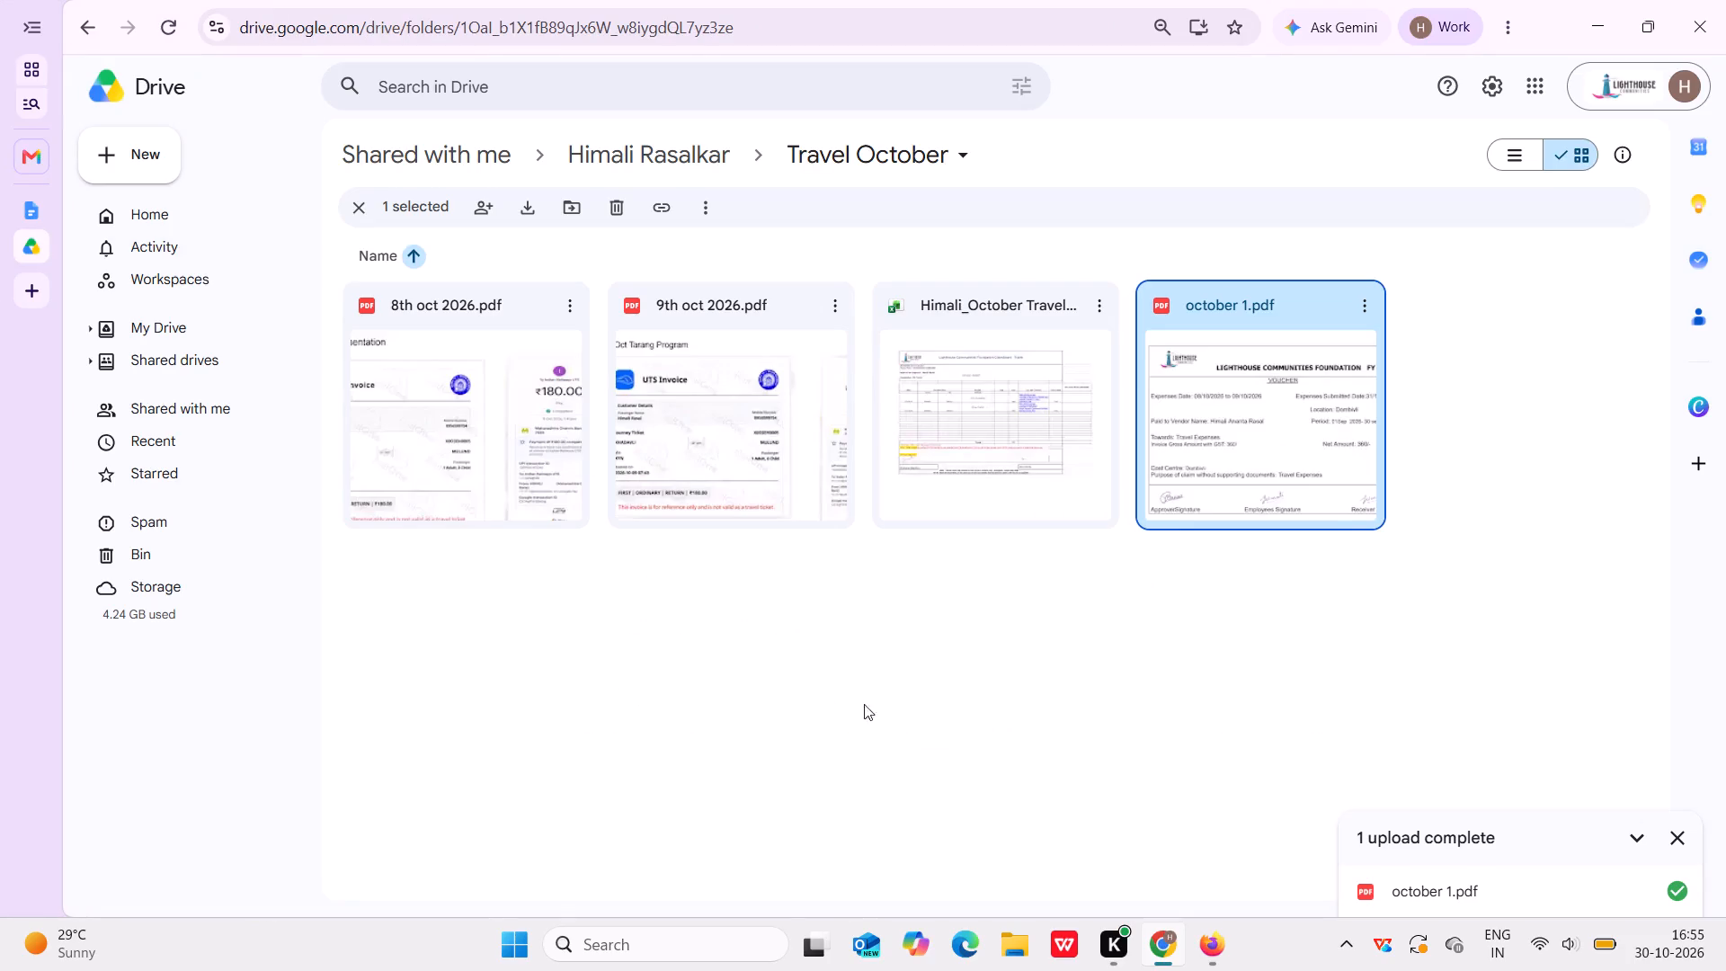